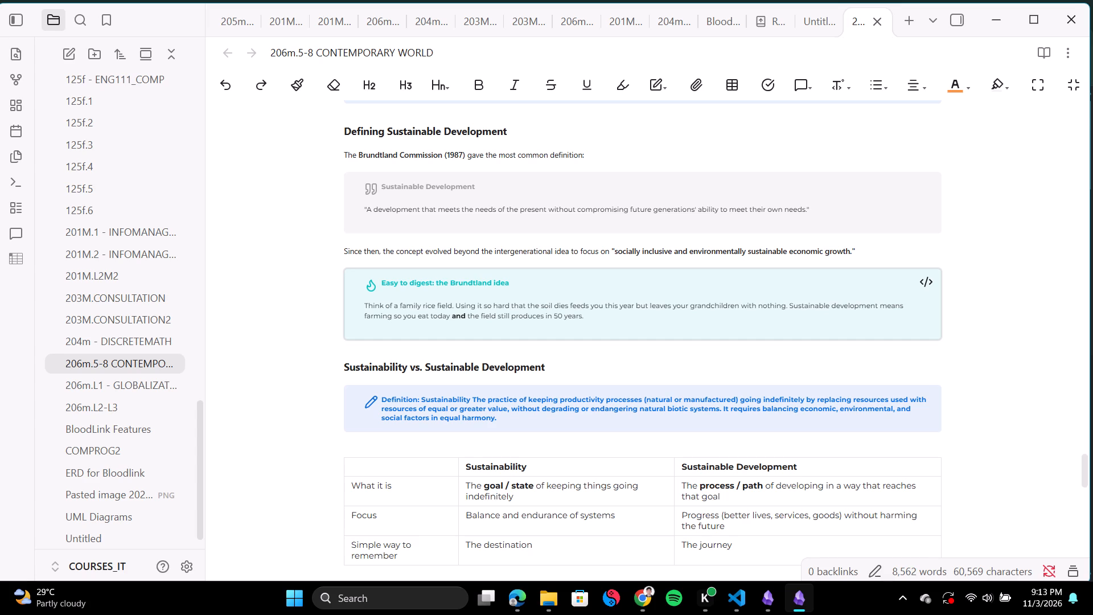
Break the "Definition: Sustainability" callout after its title so the text from "The practice of keeping" becomes the body.
scroll(808, 309, "down", 1)
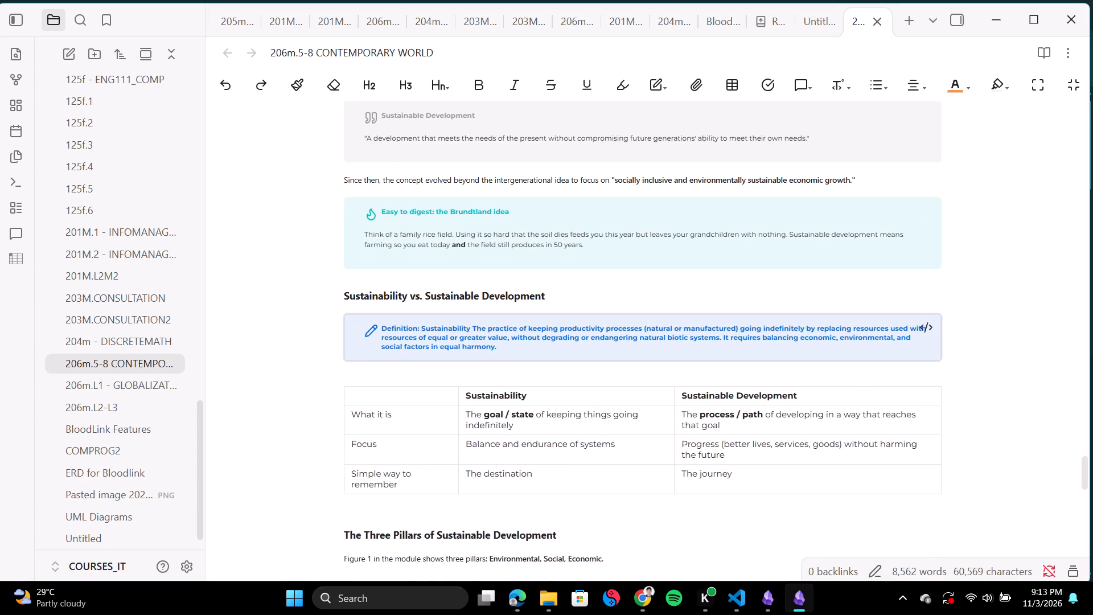
left_click(470, 329)
left_click(462, 321)
left_click(459, 317)
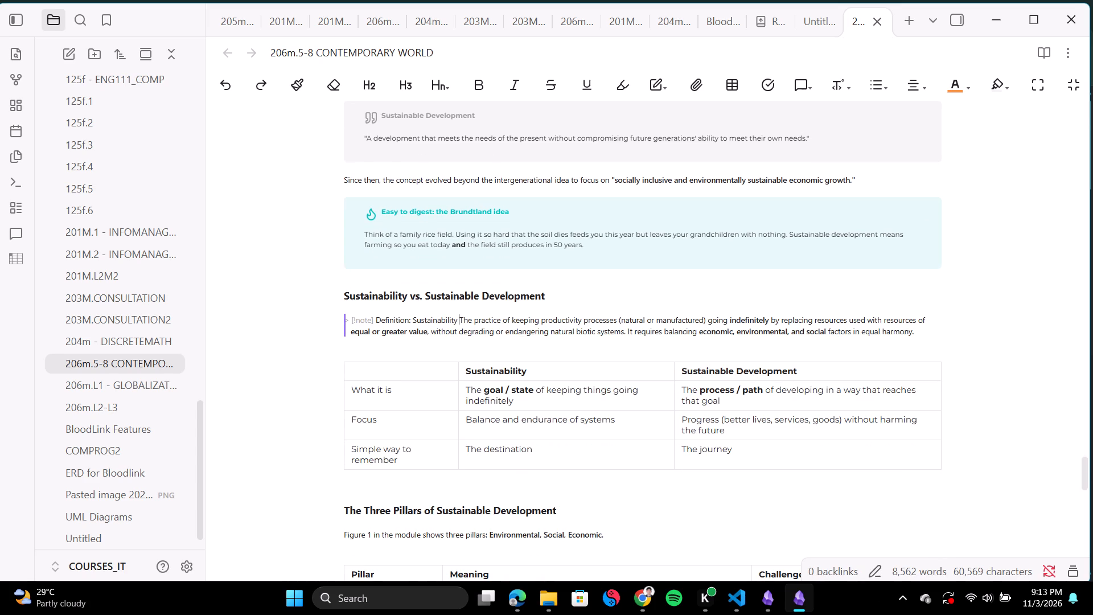
key("Return")
left_click(565, 292)
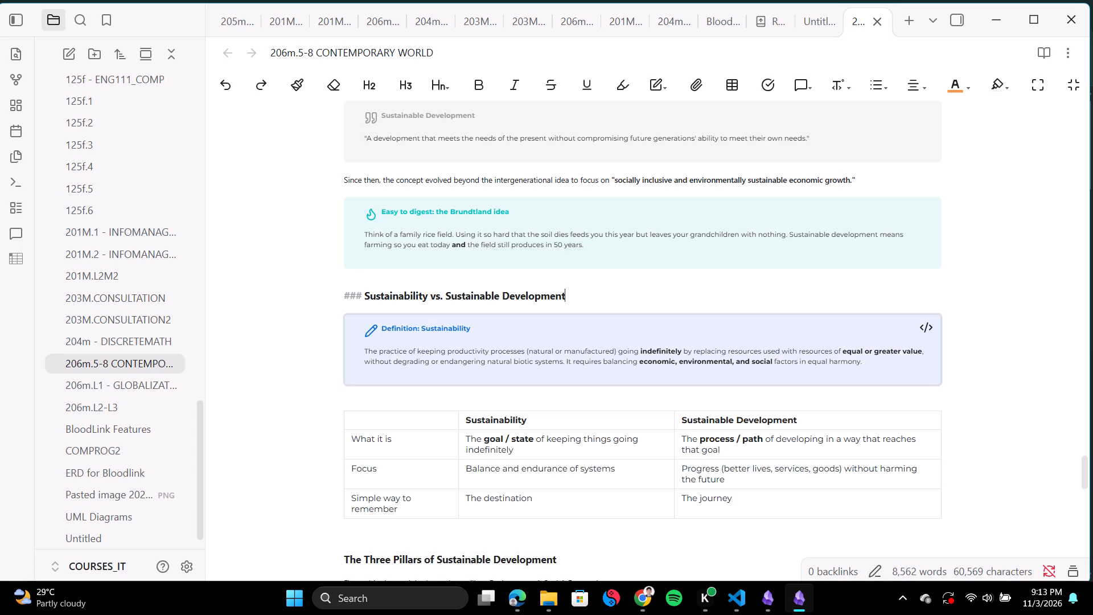
Review the sections from "Sustainability vs. Sustainable Development" through "Four Ways to Measure" for callouts whose body runs into the title.
scroll(782, 374, "down", 1)
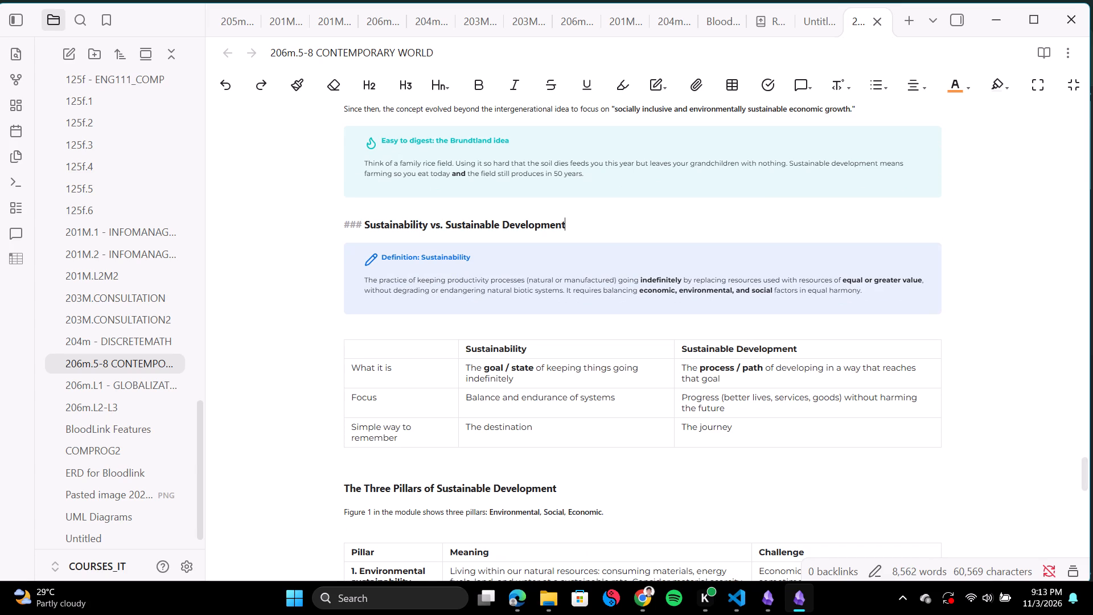
scroll(780, 392, "down", 1)
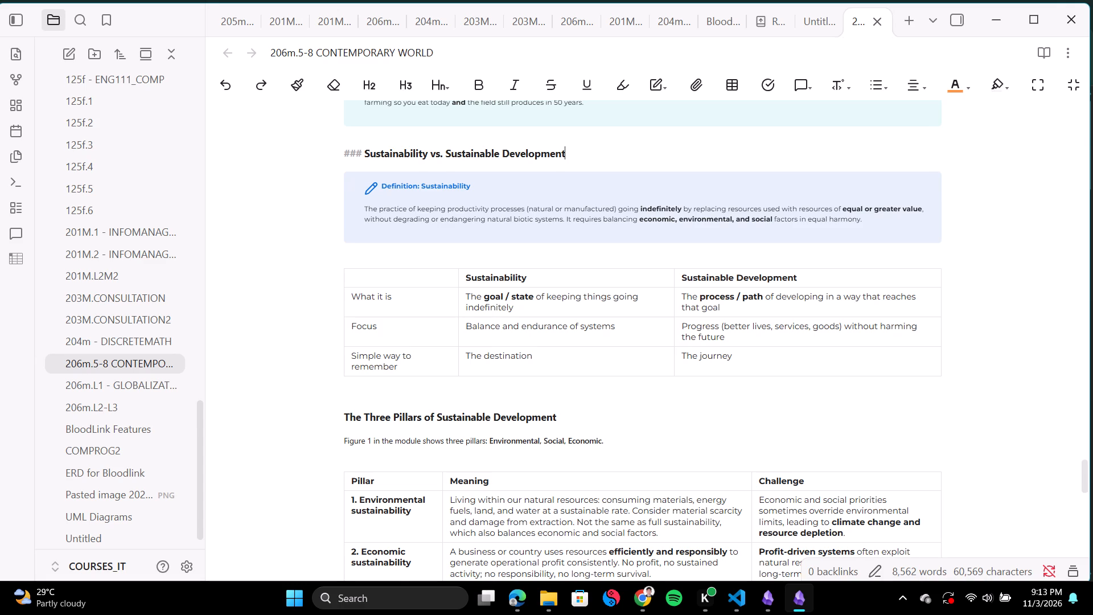
scroll(778, 403, "down", 2)
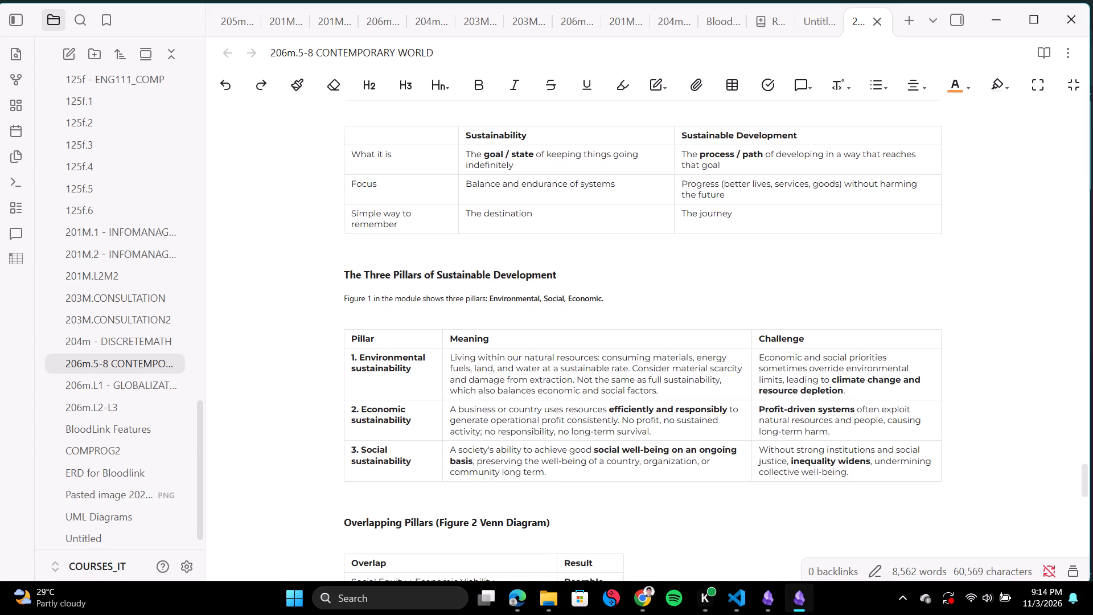
scroll(665, 413, "down", 1)
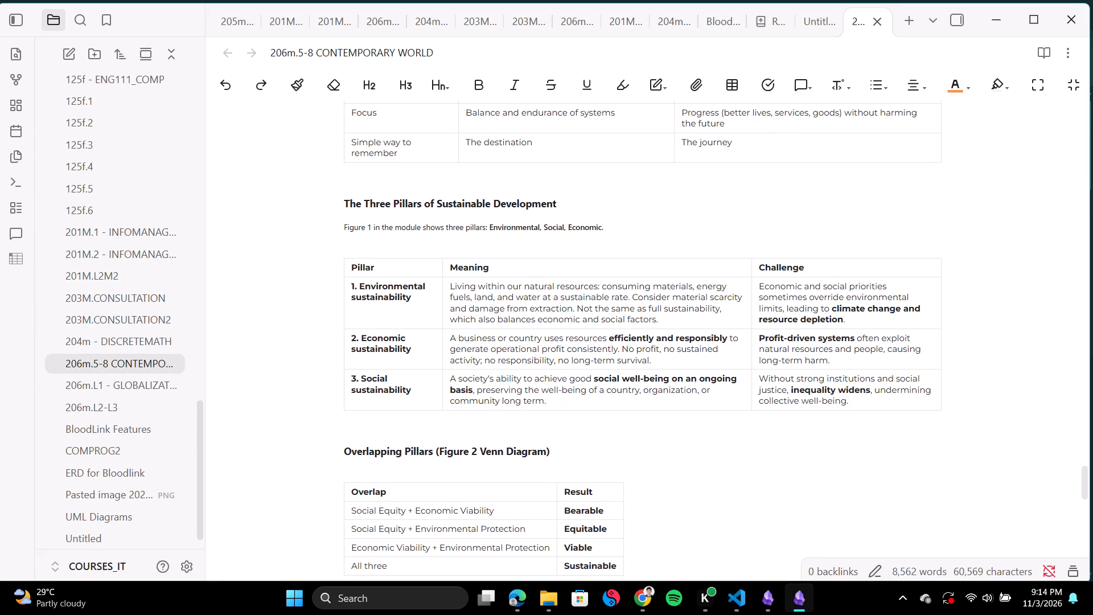
scroll(664, 411, "down", 1)
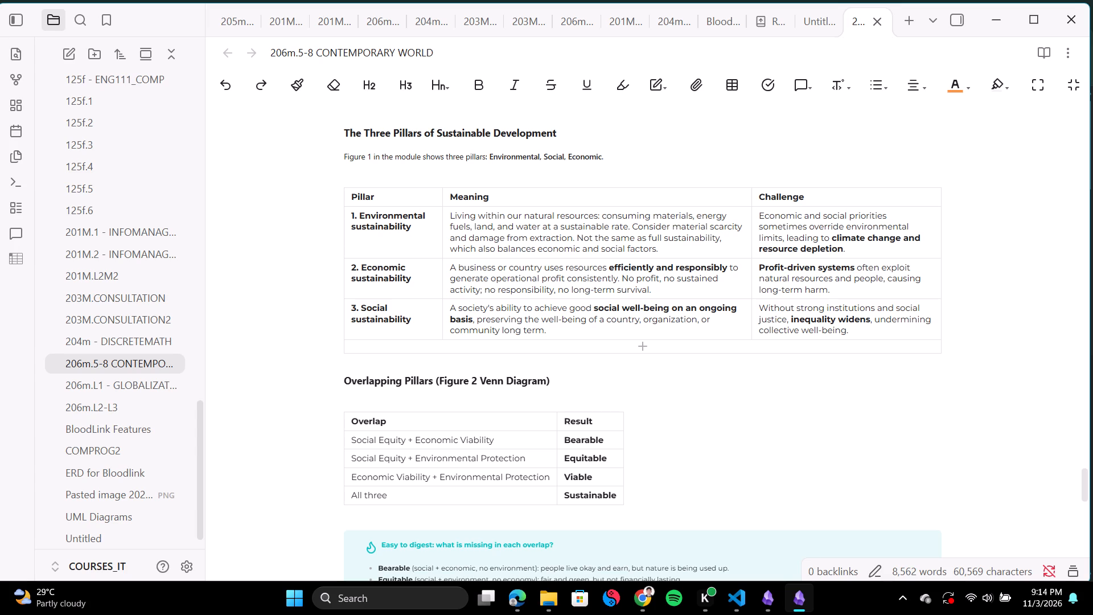
scroll(504, 454, "down", 1)
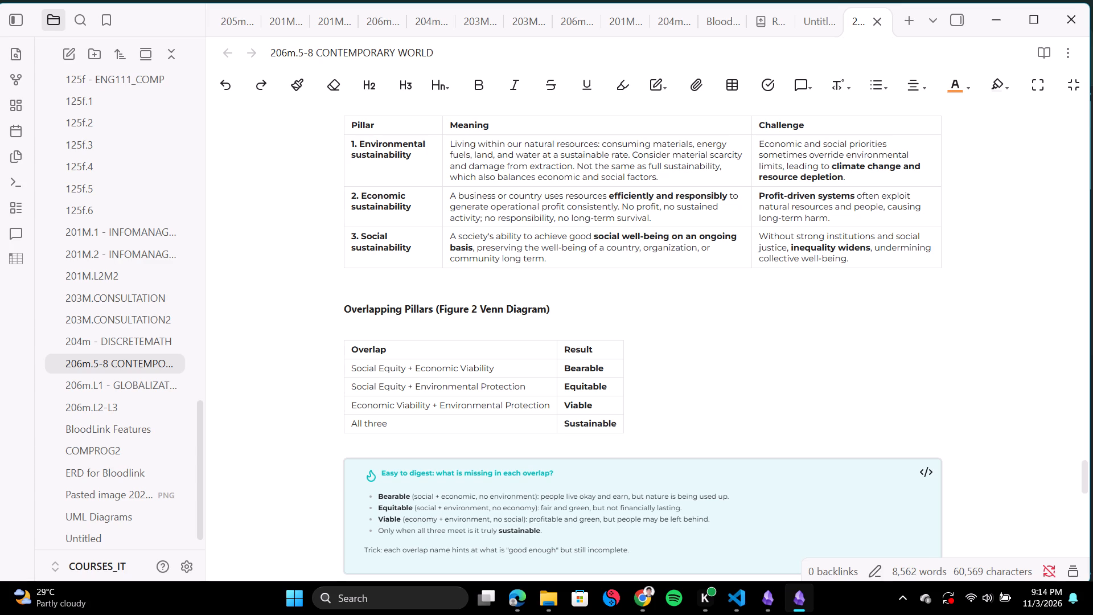
scroll(504, 482, "down", 1)
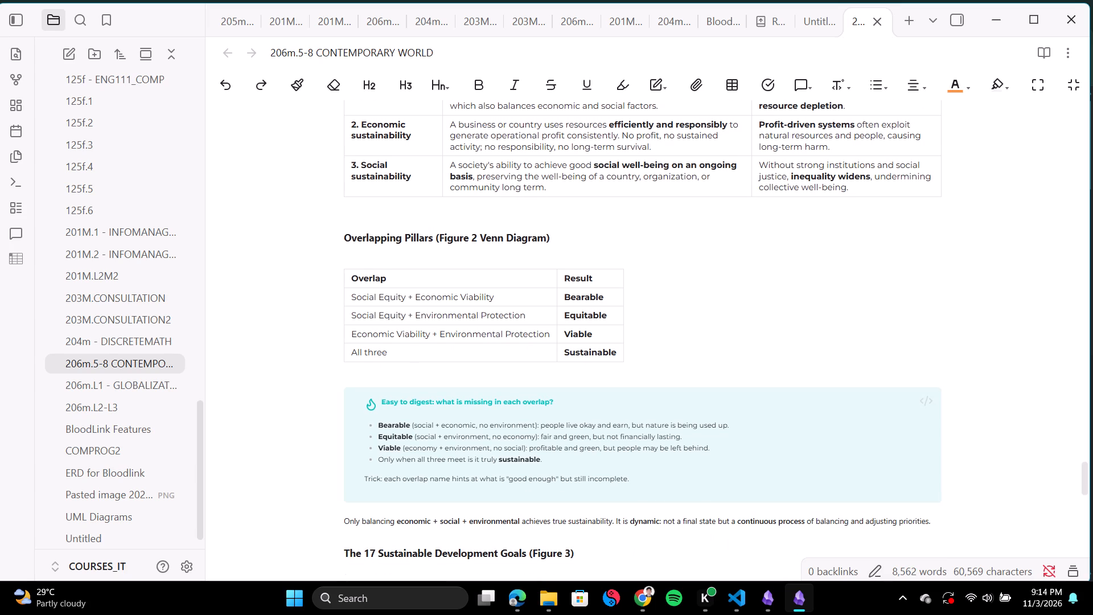
scroll(517, 509, "down", 1)
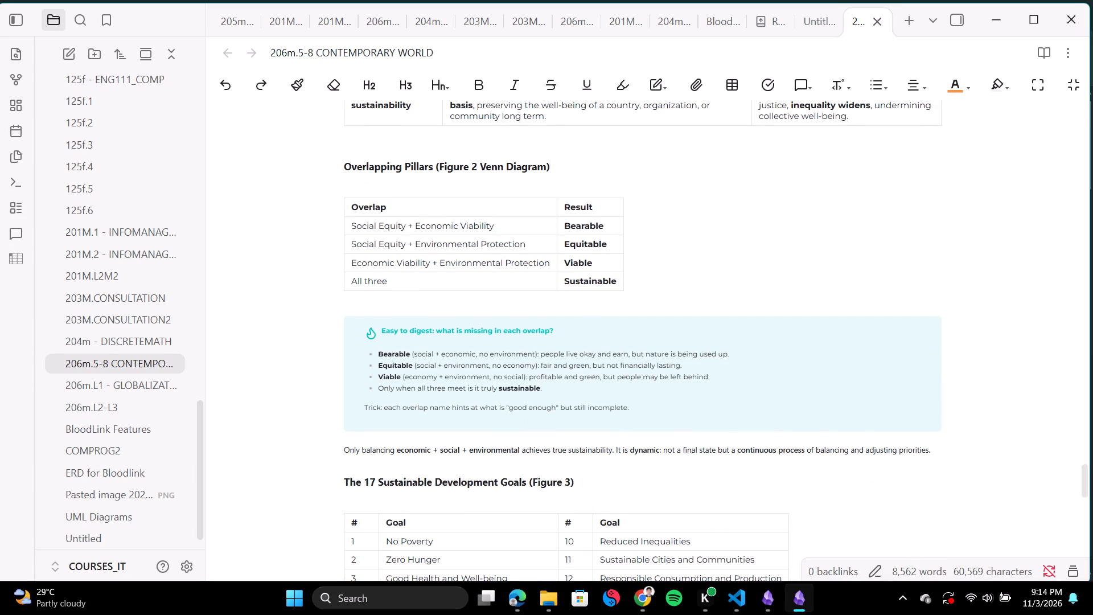
scroll(516, 517, "down", 2)
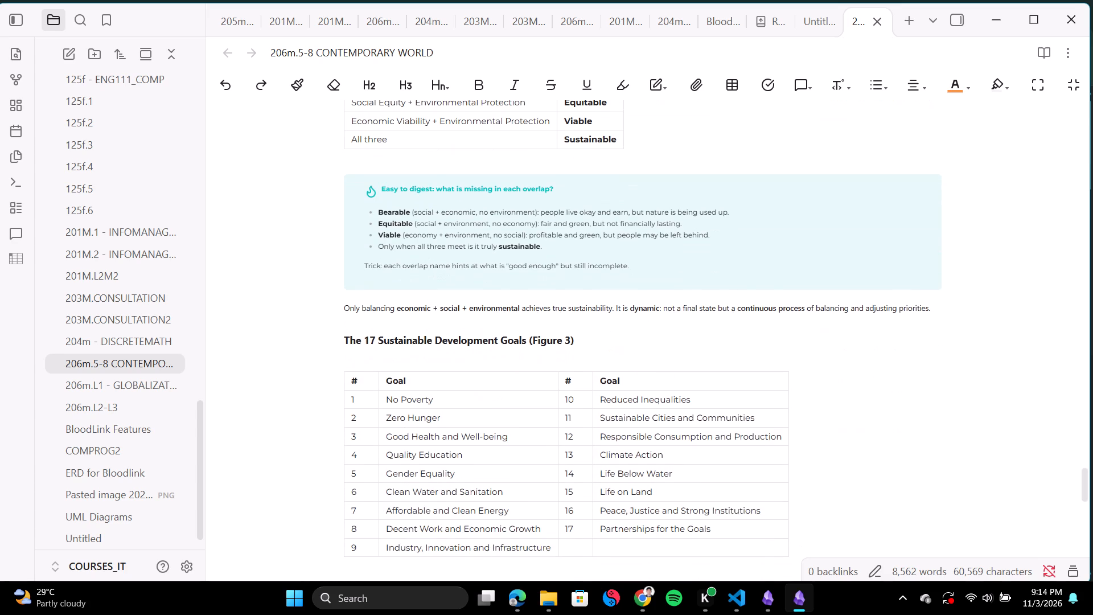
scroll(519, 510, "down", 2)
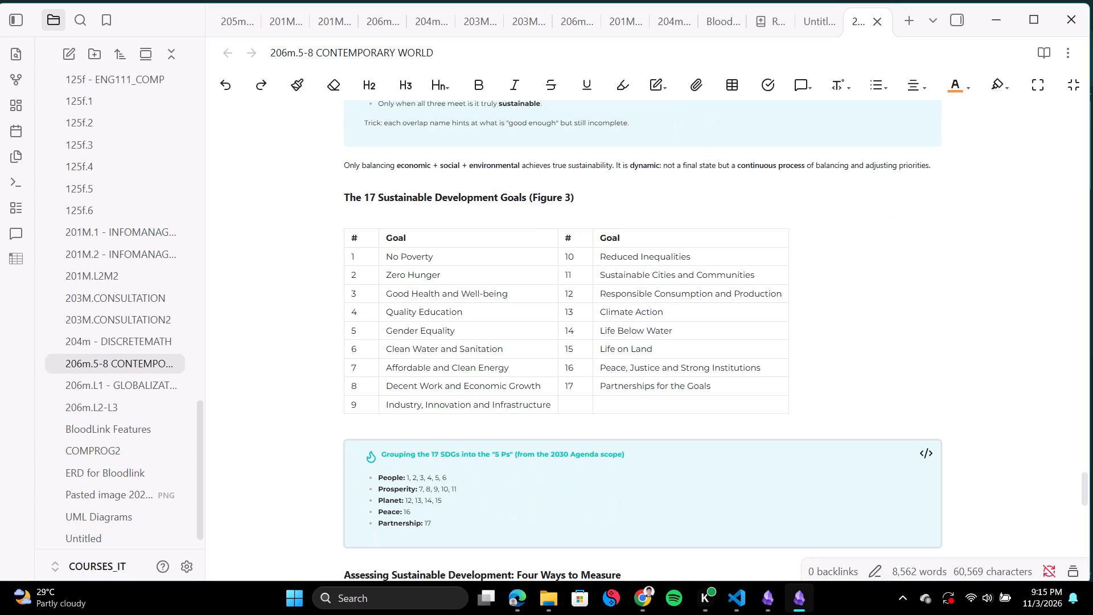
scroll(517, 526, "down", 2)
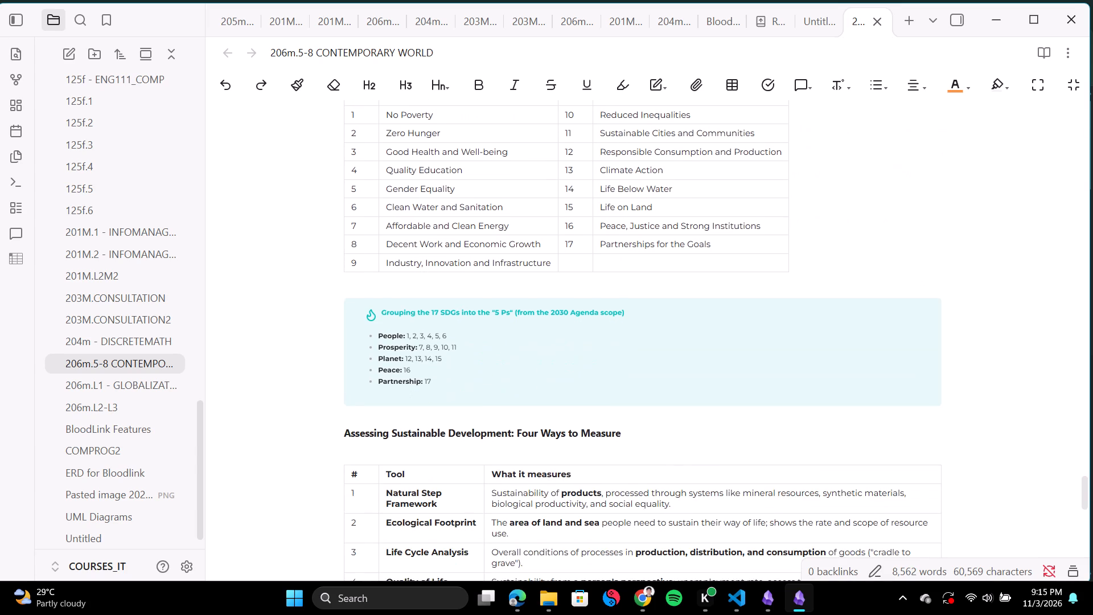
scroll(516, 526, "down", 2)
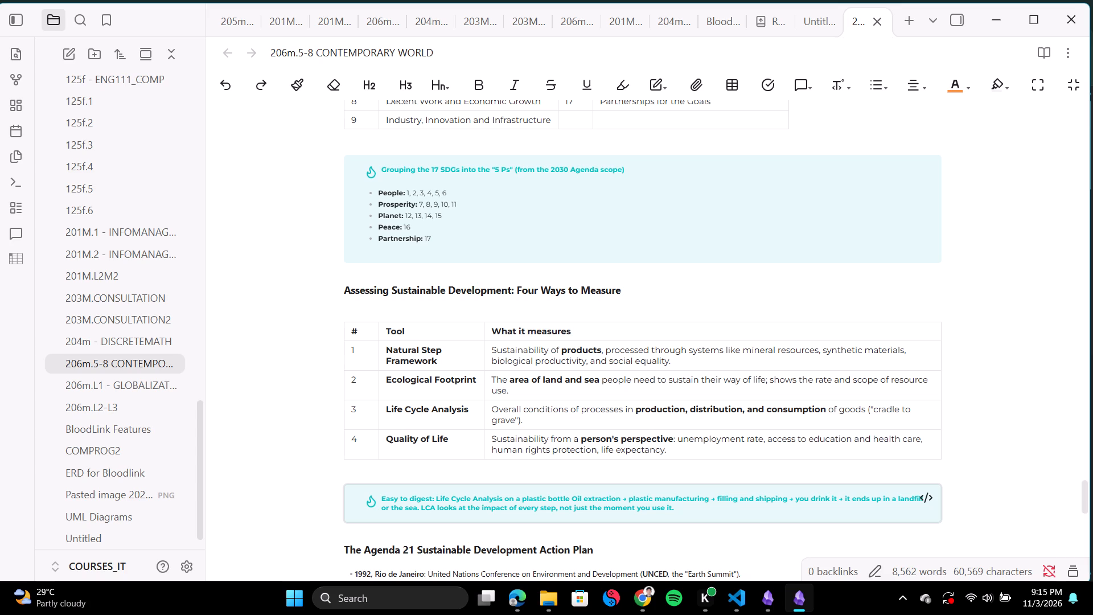
Break the "Easy to digest: Life Cycle Analysis on a plastic bottle" callout so the text from "Oil extraction" becomes its body.
left_click(573, 499)
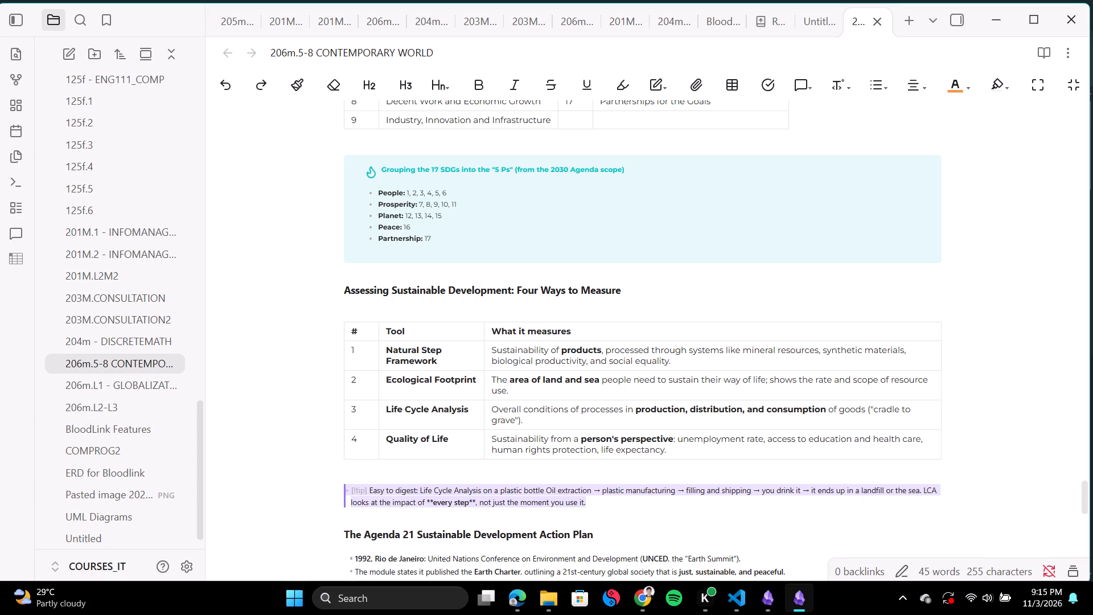
left_click(548, 487)
key("Return")
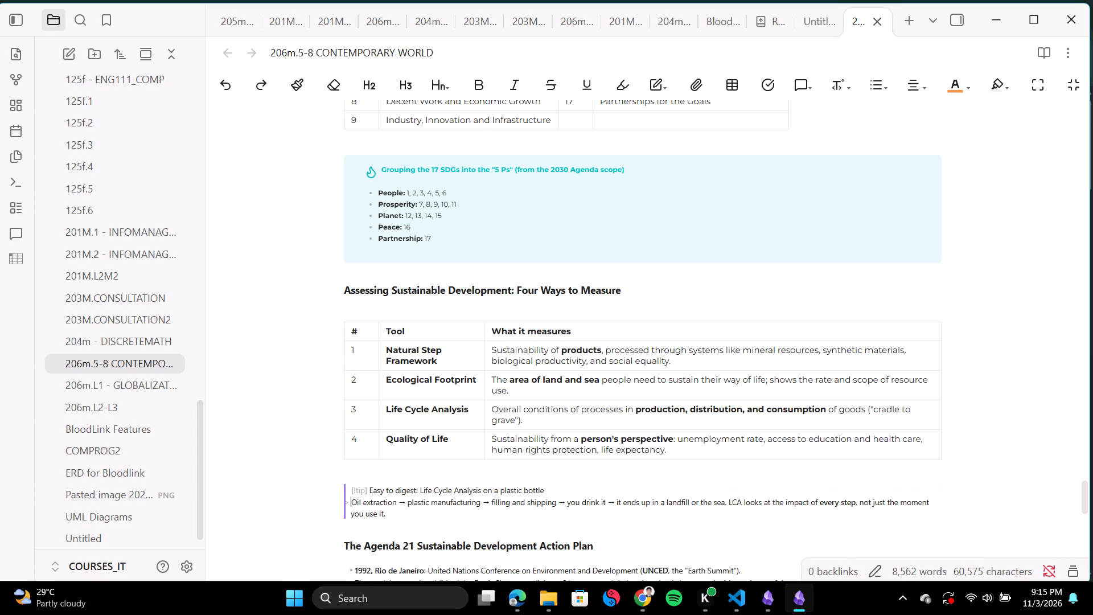
left_click(536, 529)
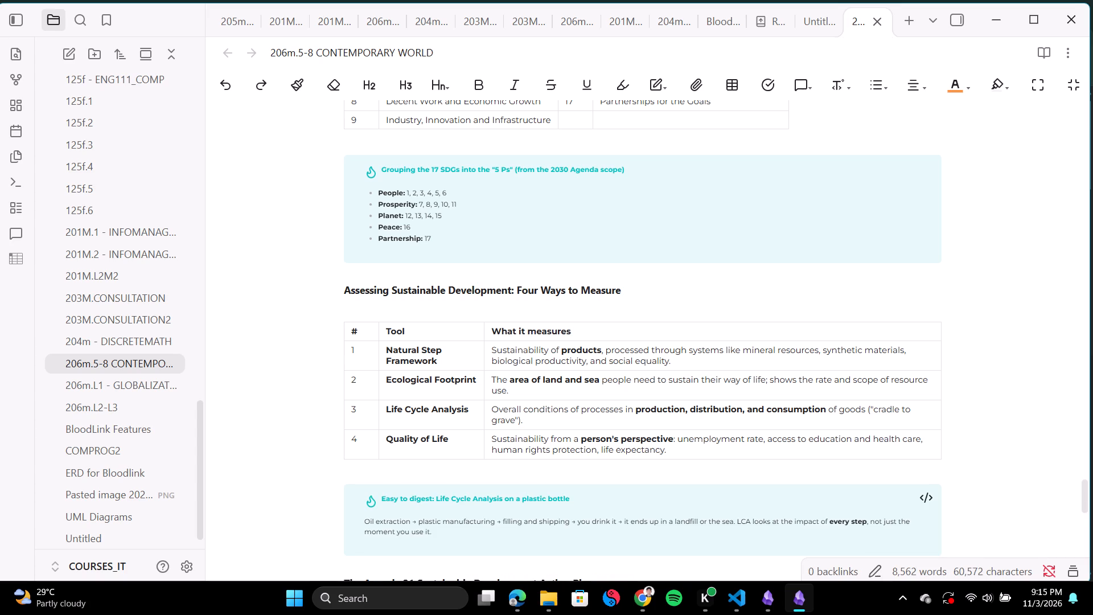
Break the "Side note" callout in the Agenda 21 section so the text from "Historically, the 1992 Earth Summit" becomes its body.
scroll(743, 449, "down", 1)
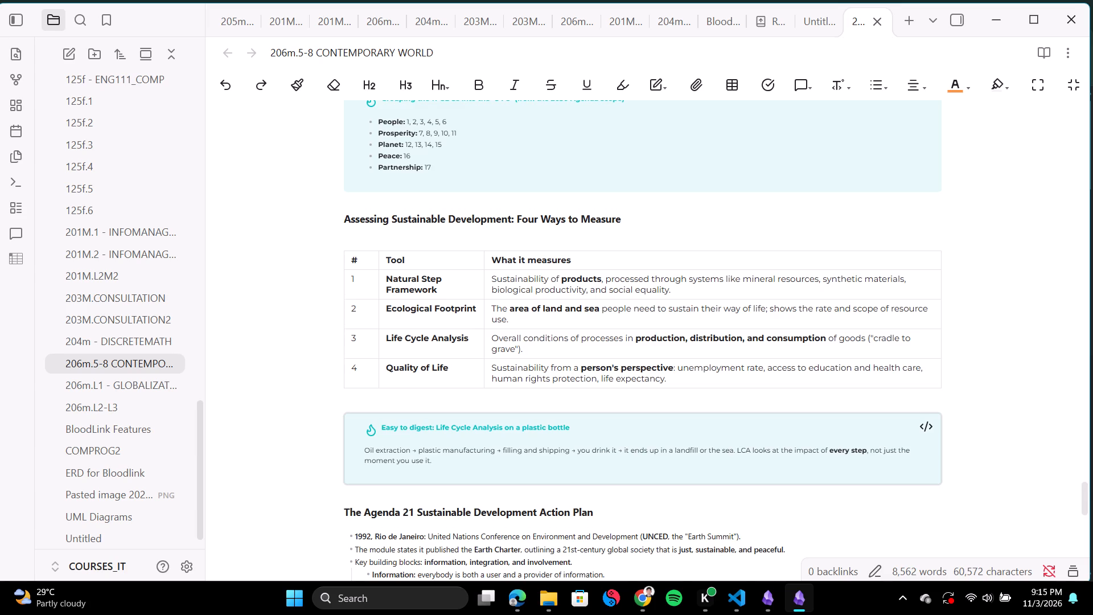
scroll(745, 451, "down", 3)
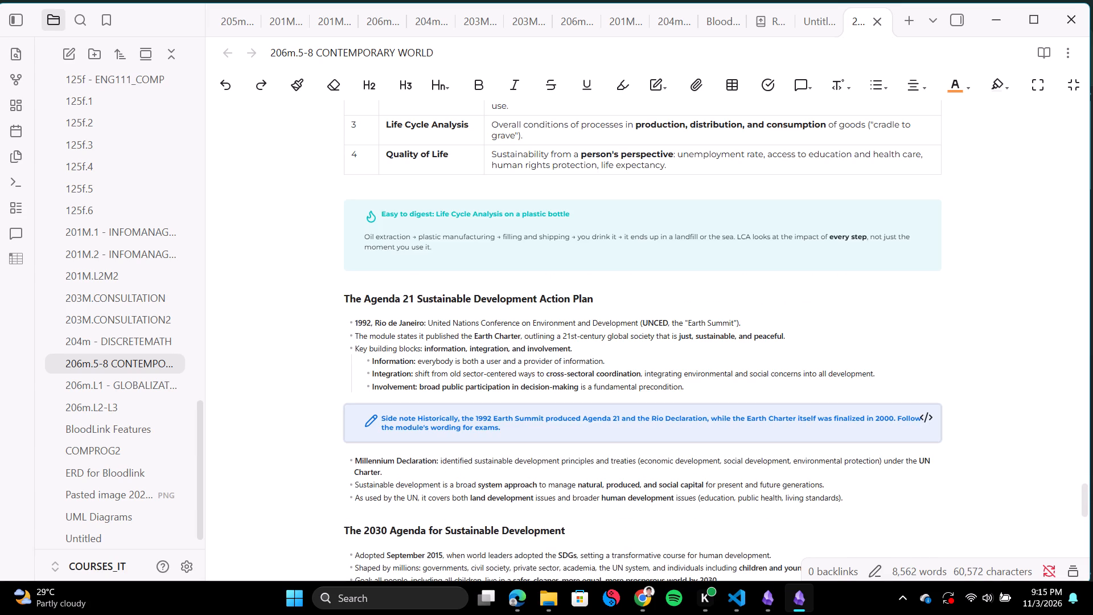
left_click(415, 419)
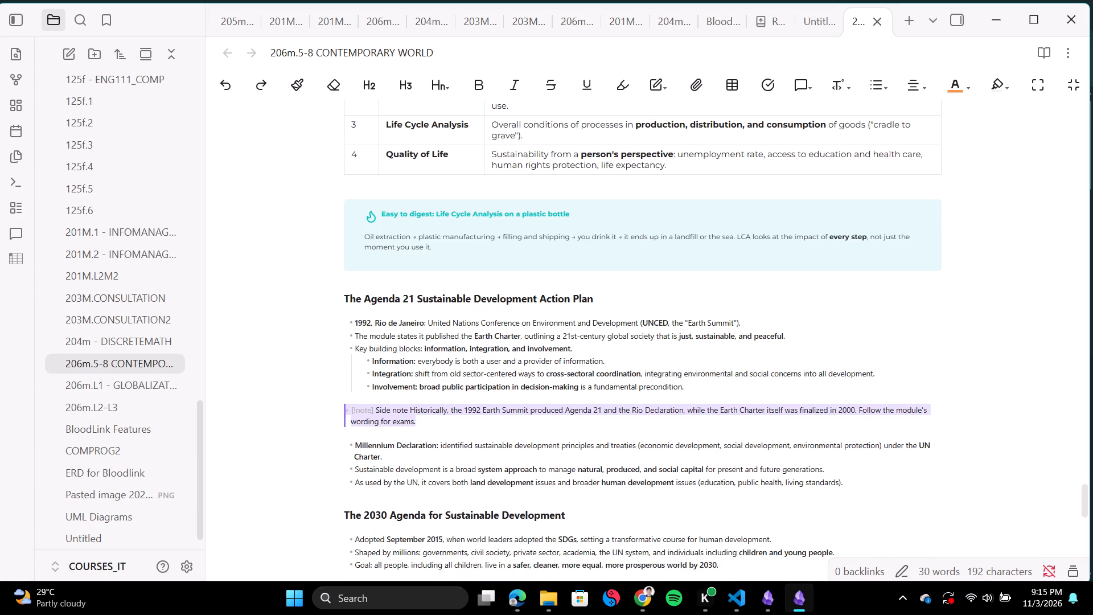
left_click(411, 412)
key("Return")
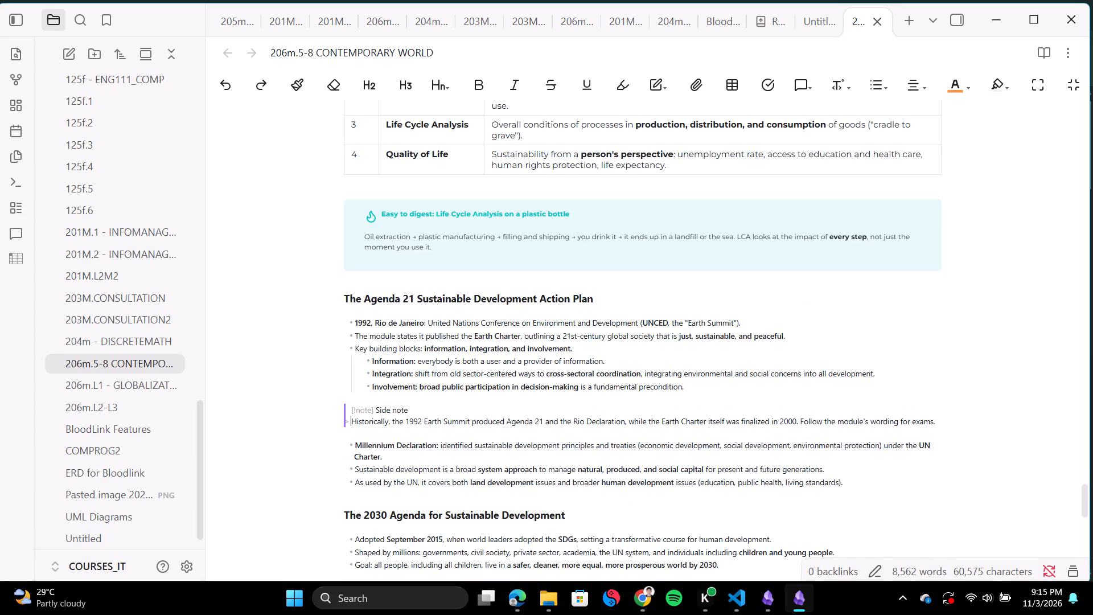
left_click(669, 295)
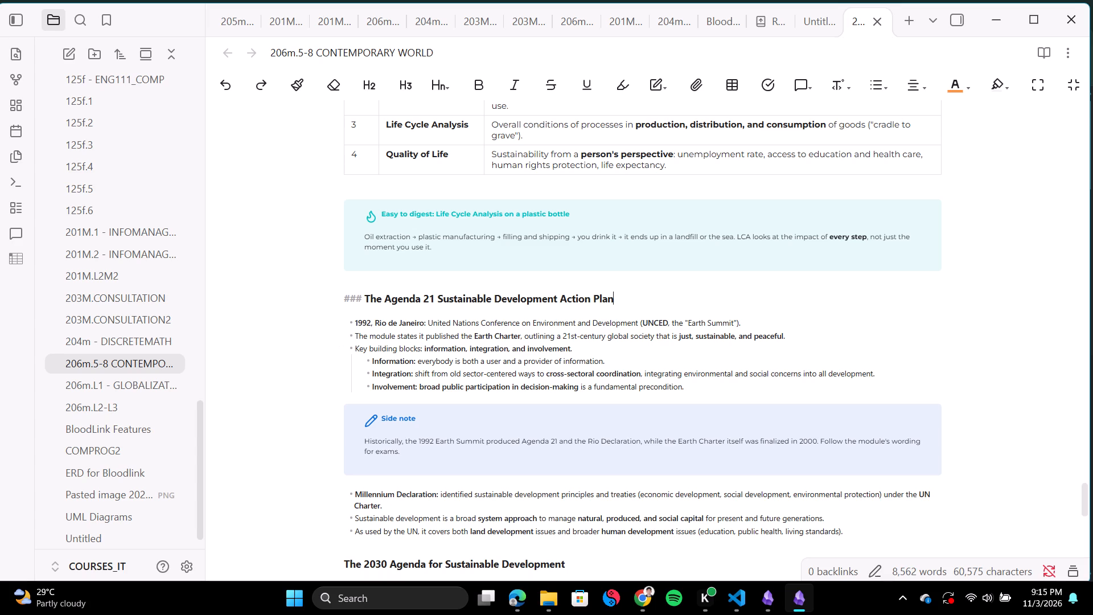
Review the Agenda 21 and 2030 Agenda sections, through the run-up timeline and Key Features, for misformatted callouts.
scroll(578, 364, "down", 1)
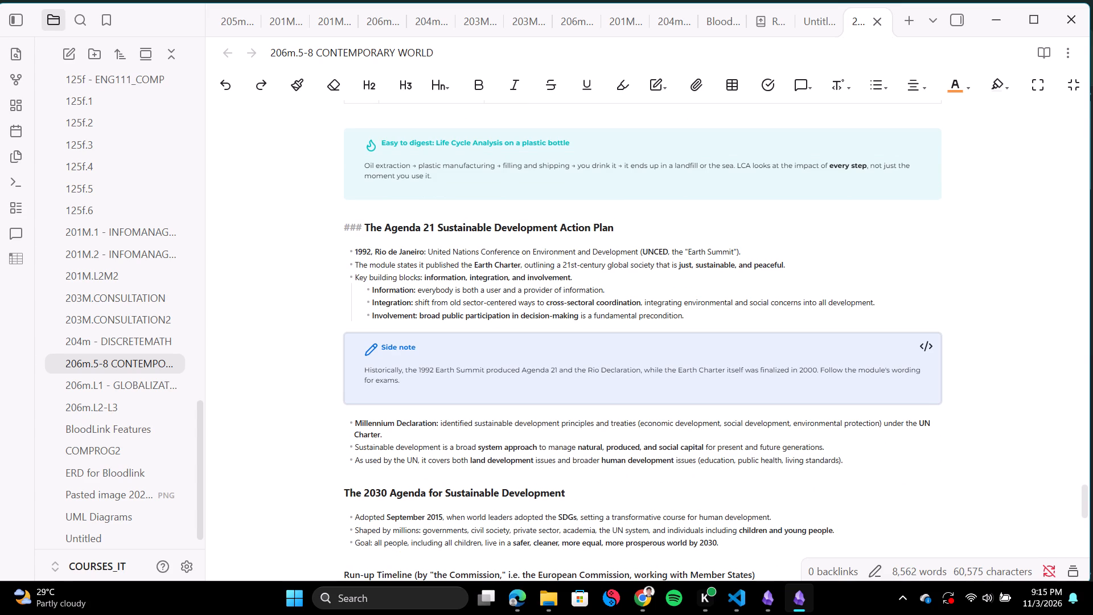
scroll(582, 388, "down", 1)
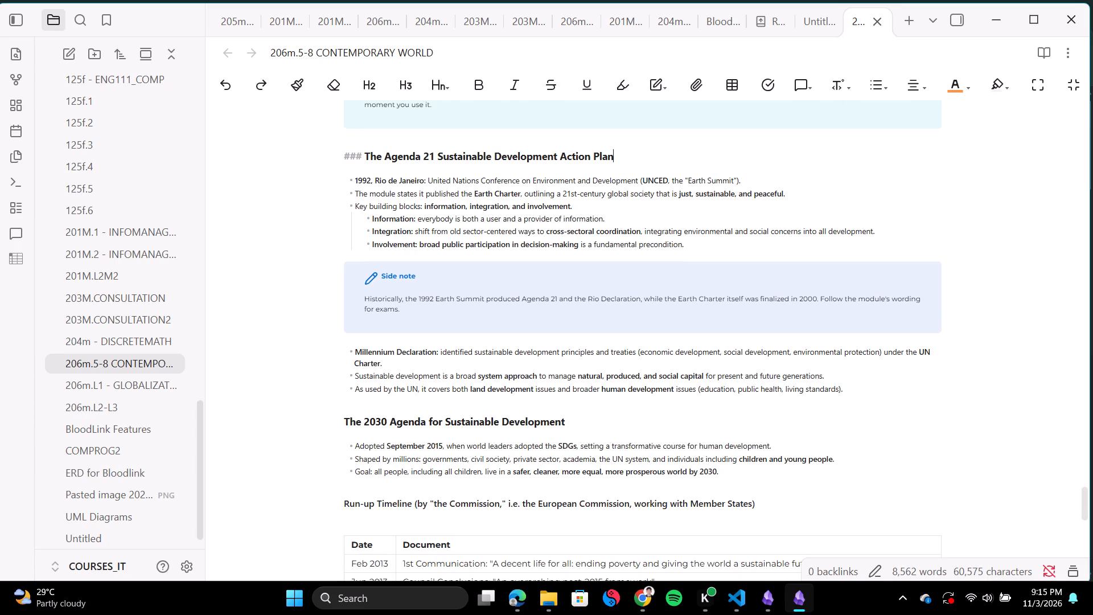
scroll(523, 401, "down", 1)
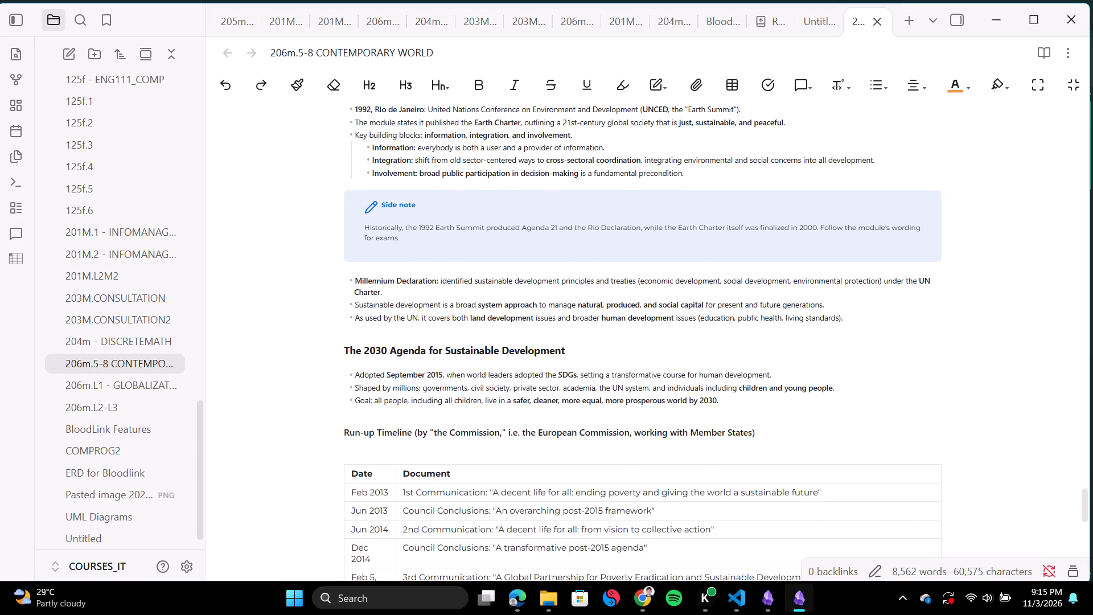
scroll(531, 409, "down", 2)
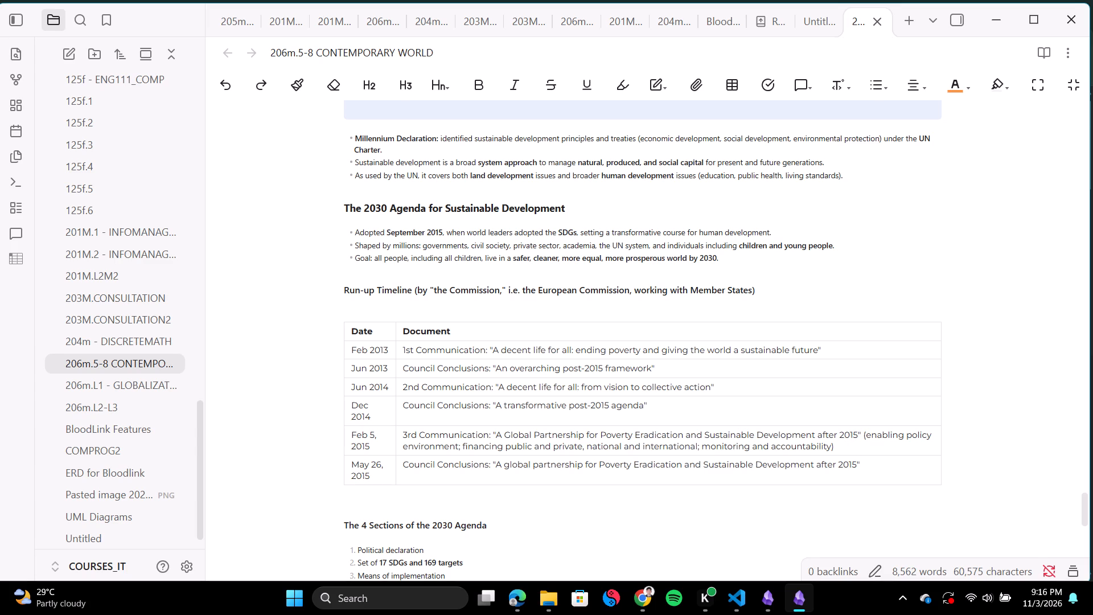
scroll(750, 467, "down", 2)
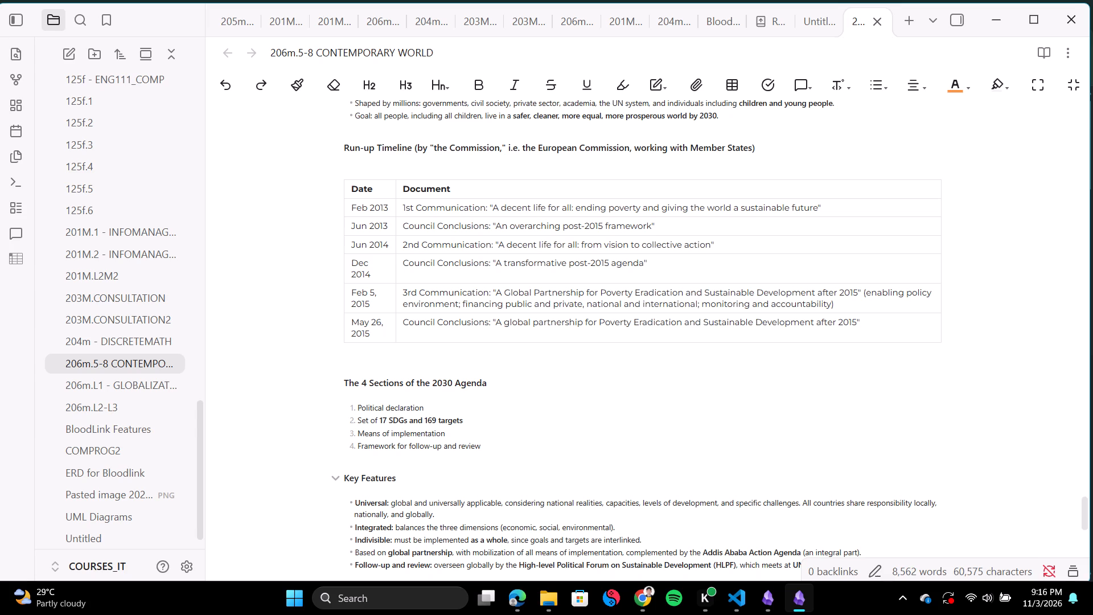
scroll(720, 482, "down", 1)
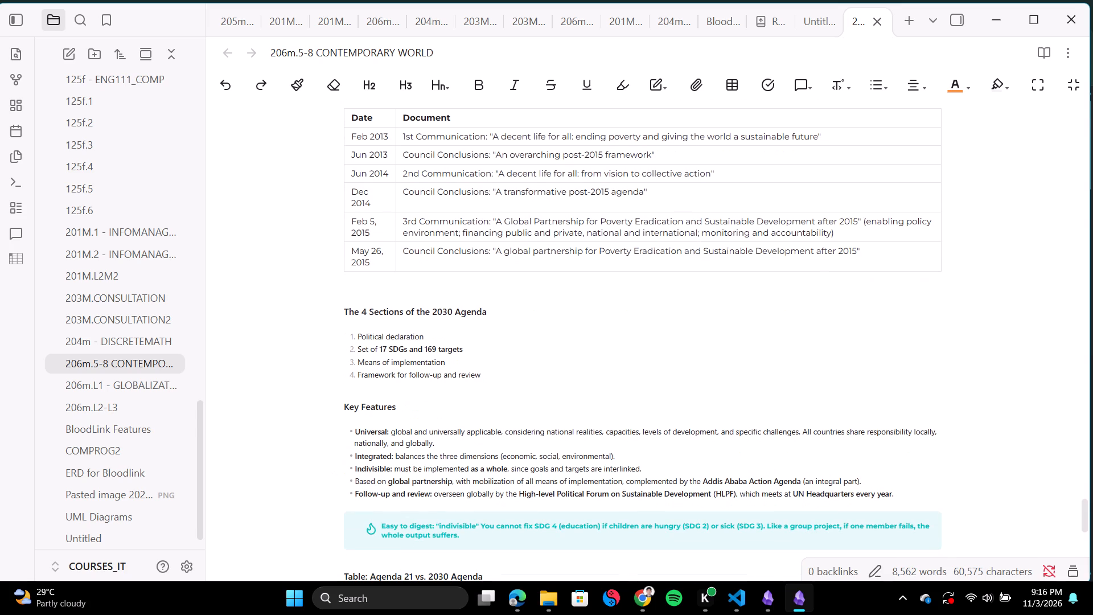
scroll(718, 481, "down", 1)
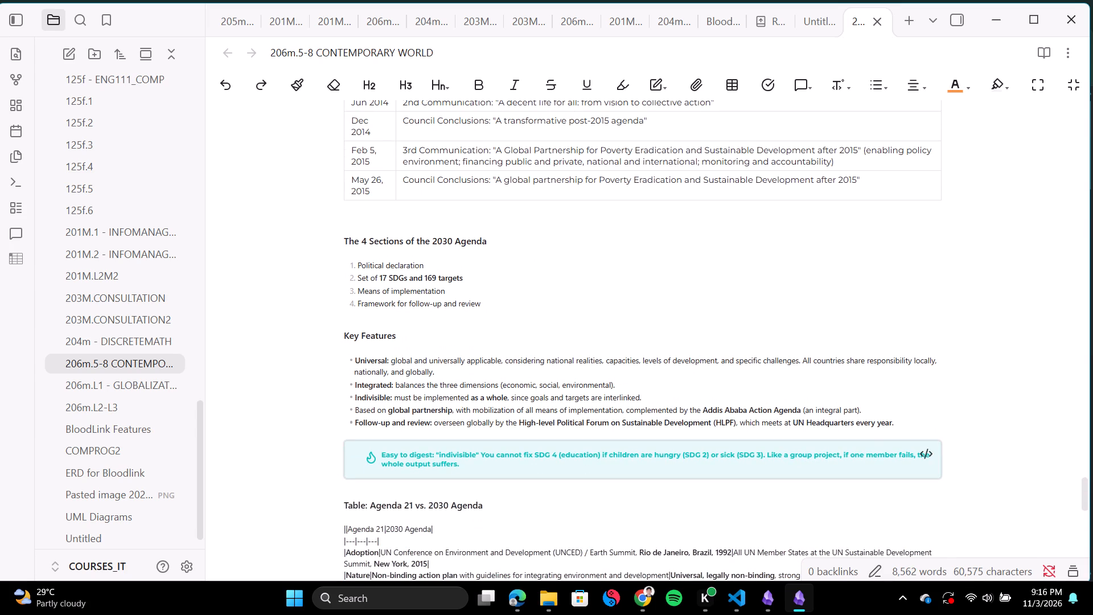
Break the "Easy to digest: "indivisible"" callout so the text from "You cannot fix SDG 4" becomes its body, with a backslash before it.
left_click(479, 455)
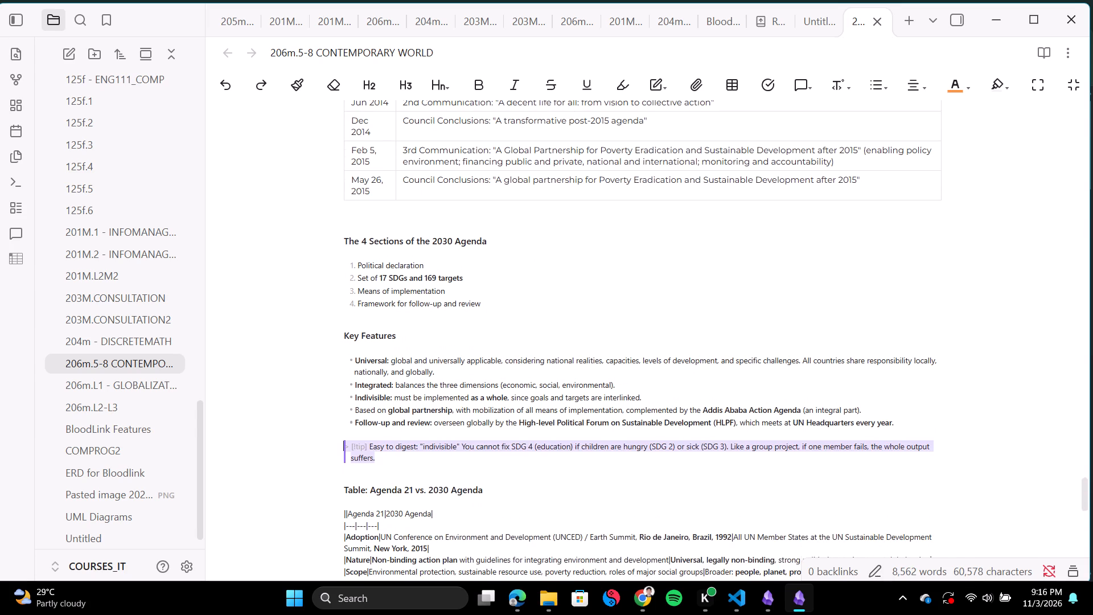
left_click(459, 447)
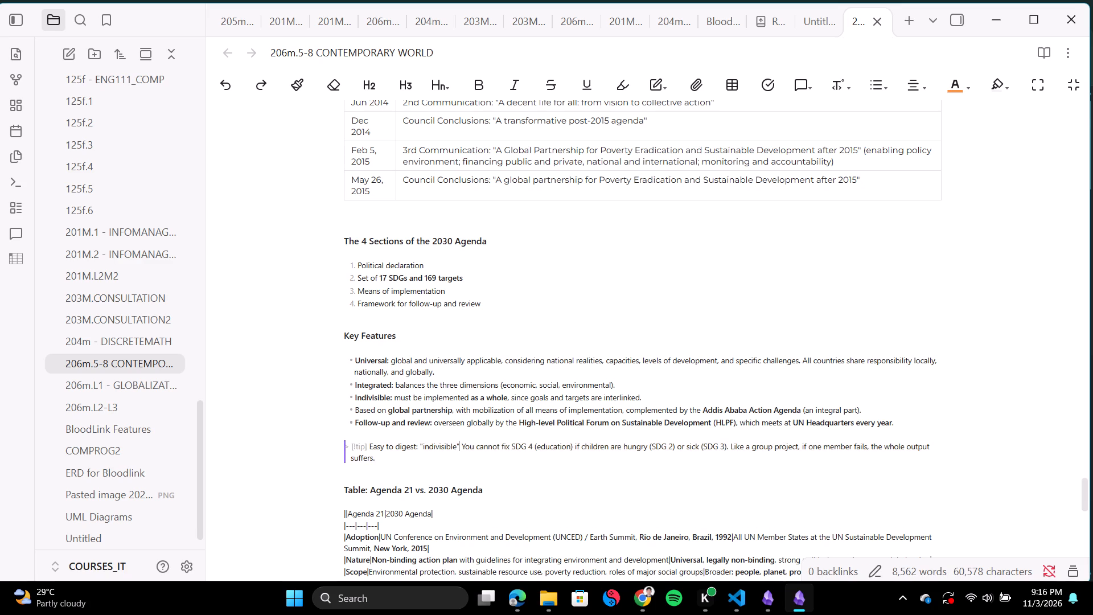
key("Right")
key("Return")
key("backslash")
left_click(508, 473)
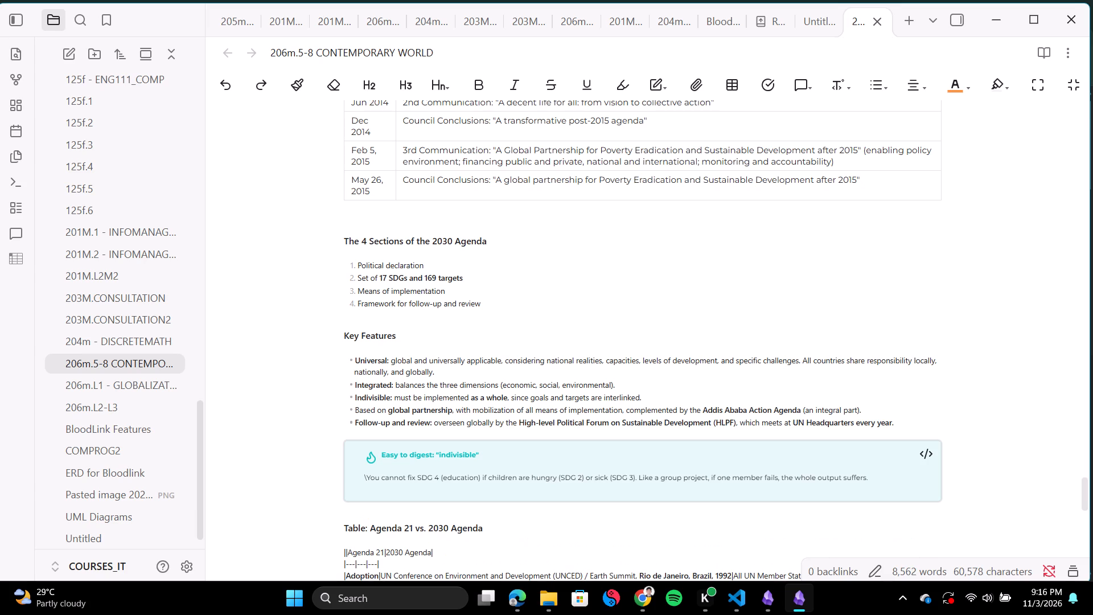
Insert a space between the leading pipes of the "Agenda 21 vs. 2030 Agenda" header row so the raw text renders as a table.
scroll(497, 456, "down", 2)
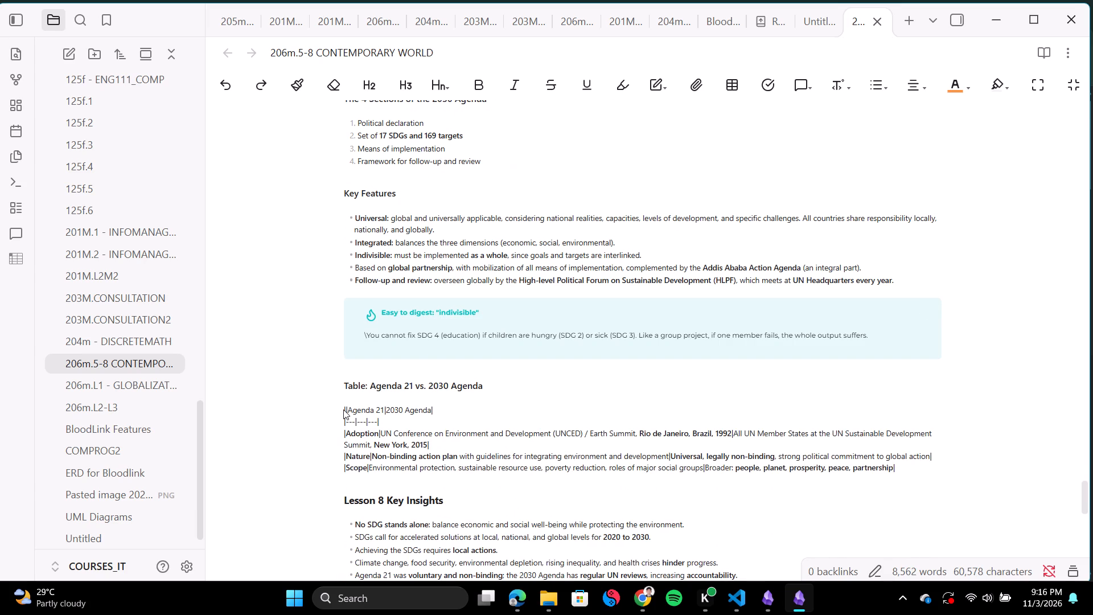
left_click(346, 409)
key("space")
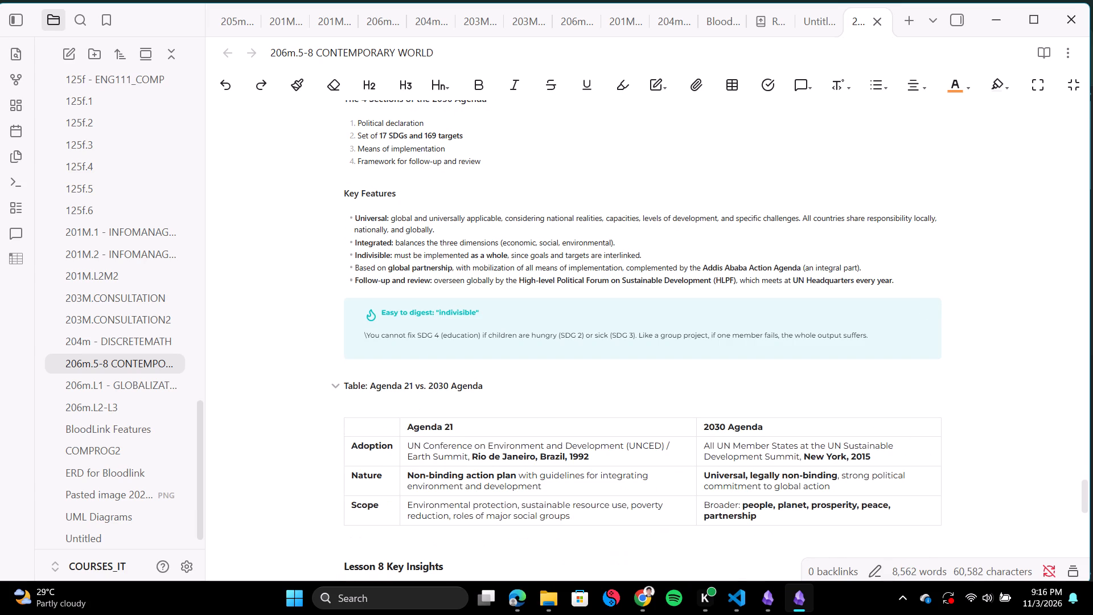
left_click(482, 389)
left_click(531, 404)
Break the Lesson 8 Quiz question 1 callout so the text from "1987" becomes its answer body.
scroll(521, 413, "down", 1)
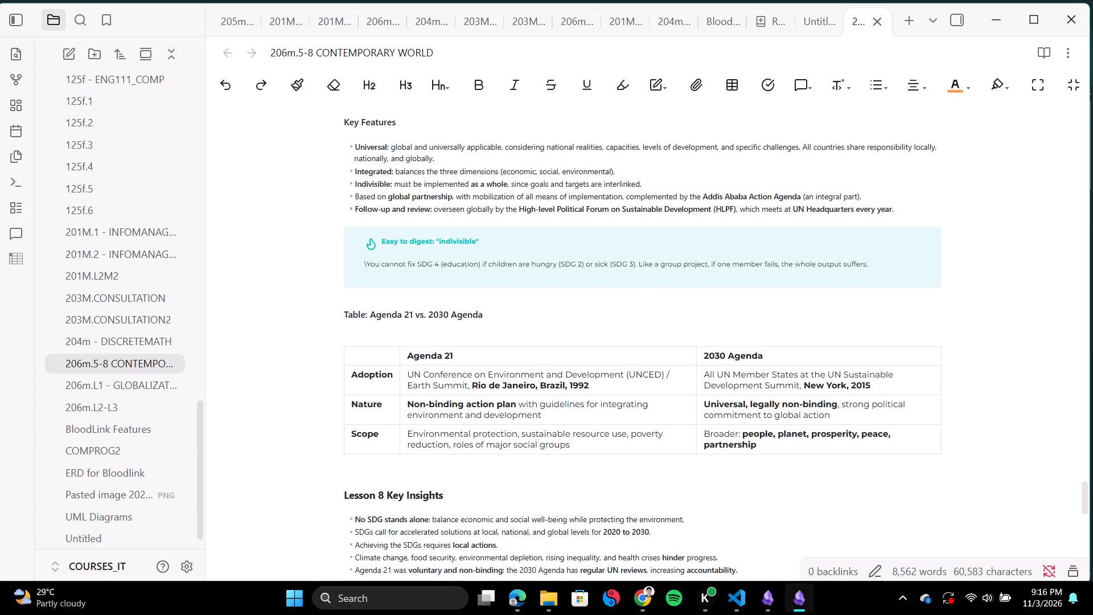
scroll(520, 420, "down", 1)
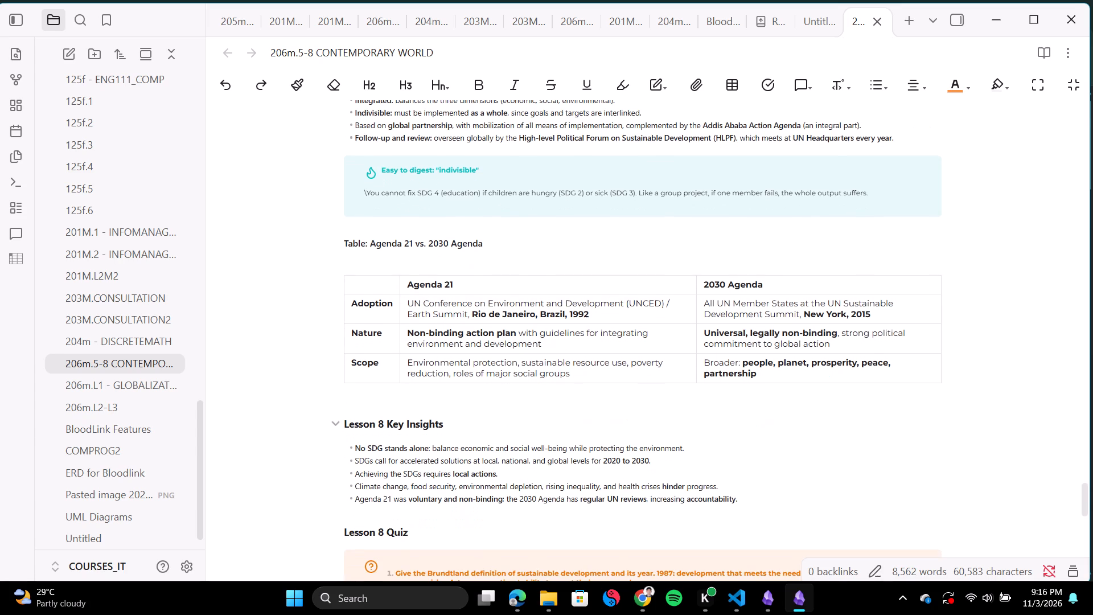
scroll(517, 427, "down", 2)
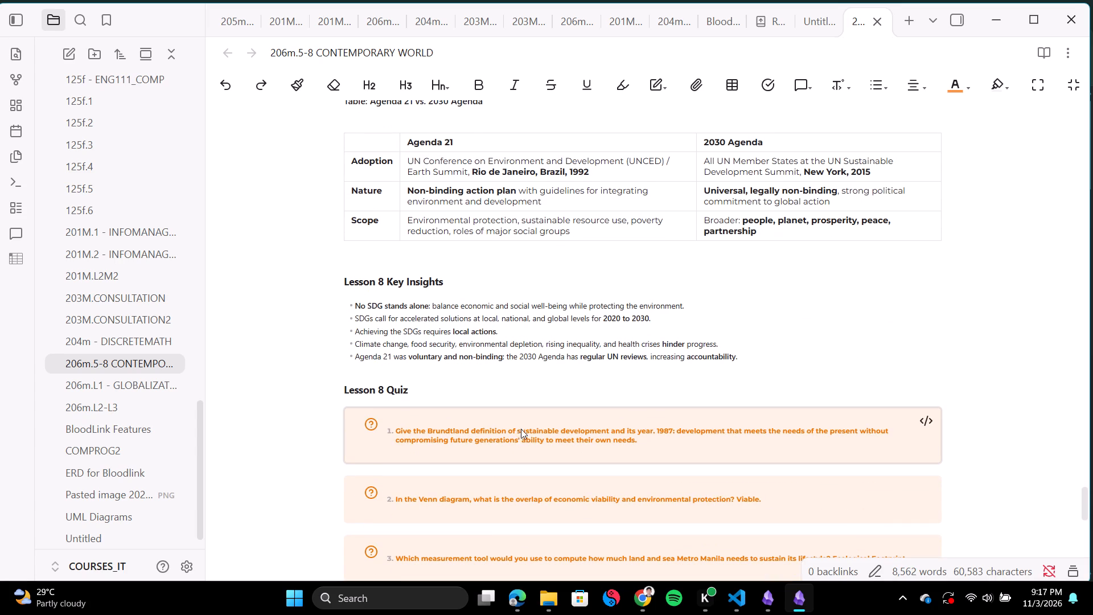
left_click(931, 421)
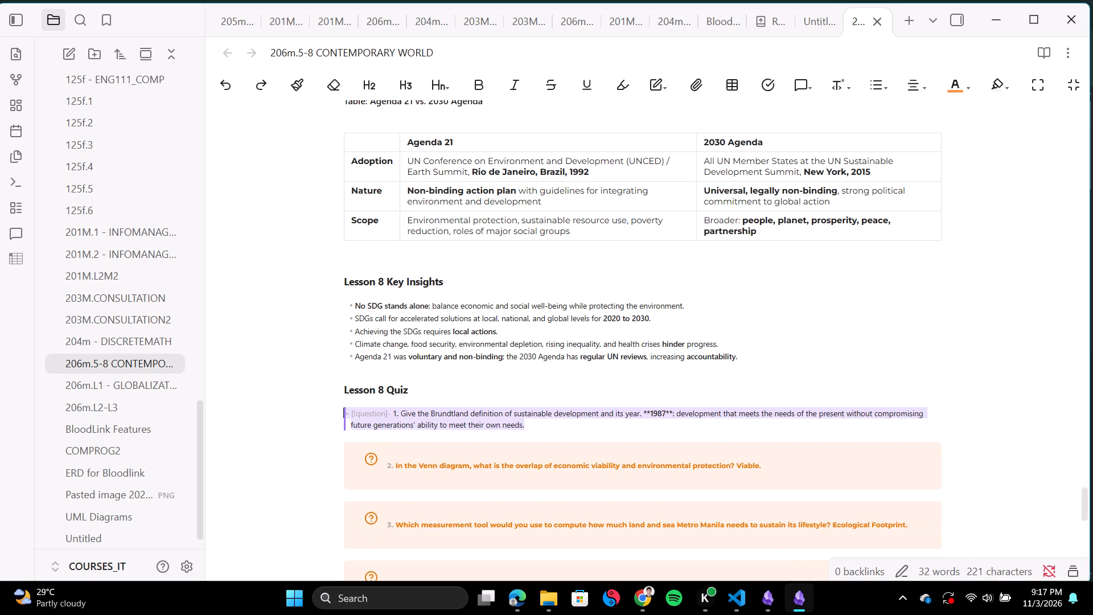
left_click(646, 409)
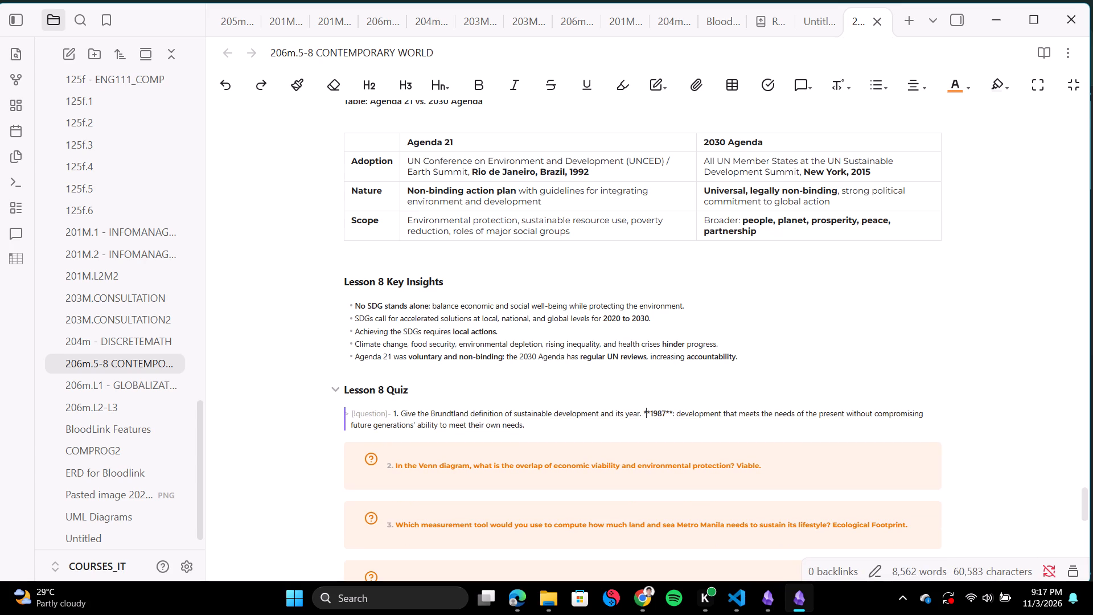
key("Left")
key("Return")
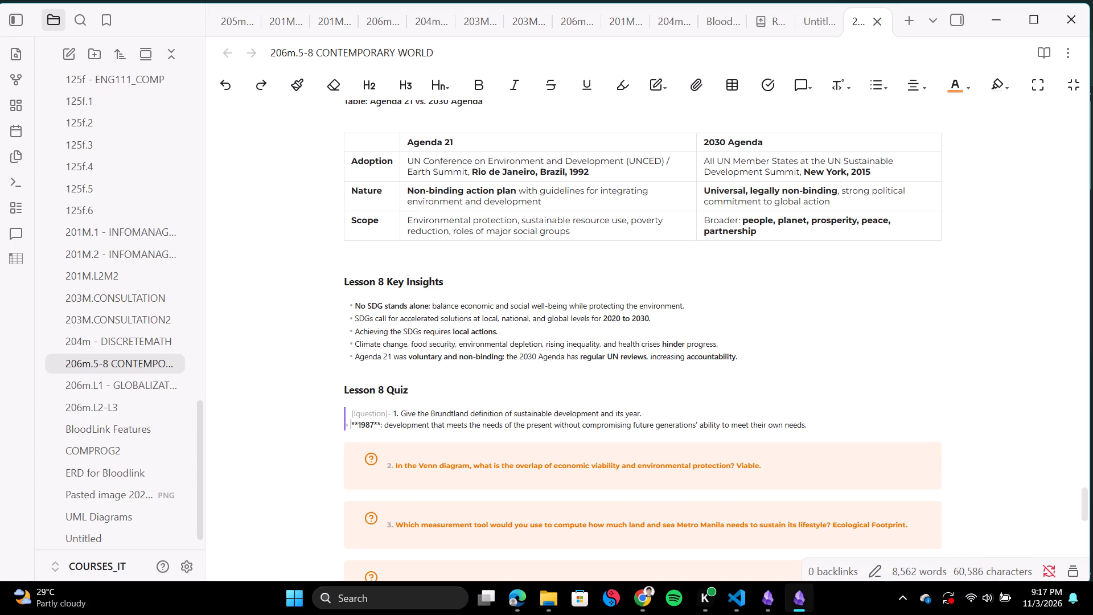
Break the quiz question 2 callout so "Viable." becomes its answer body, and unfold question 1's answer.
left_click(923, 454)
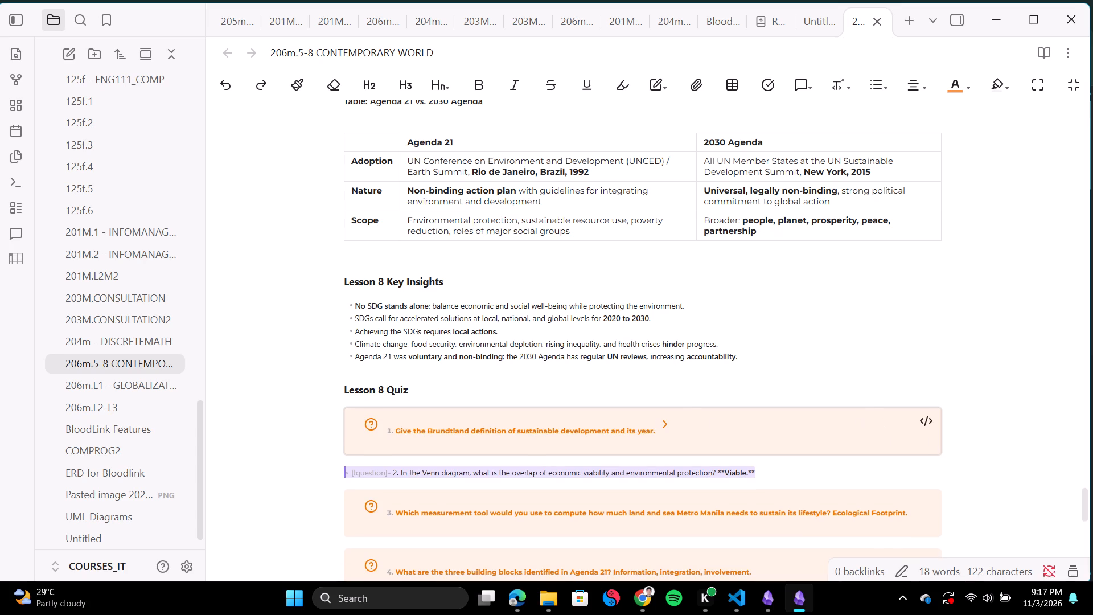
left_click(721, 472)
left_click(718, 473)
key("Return")
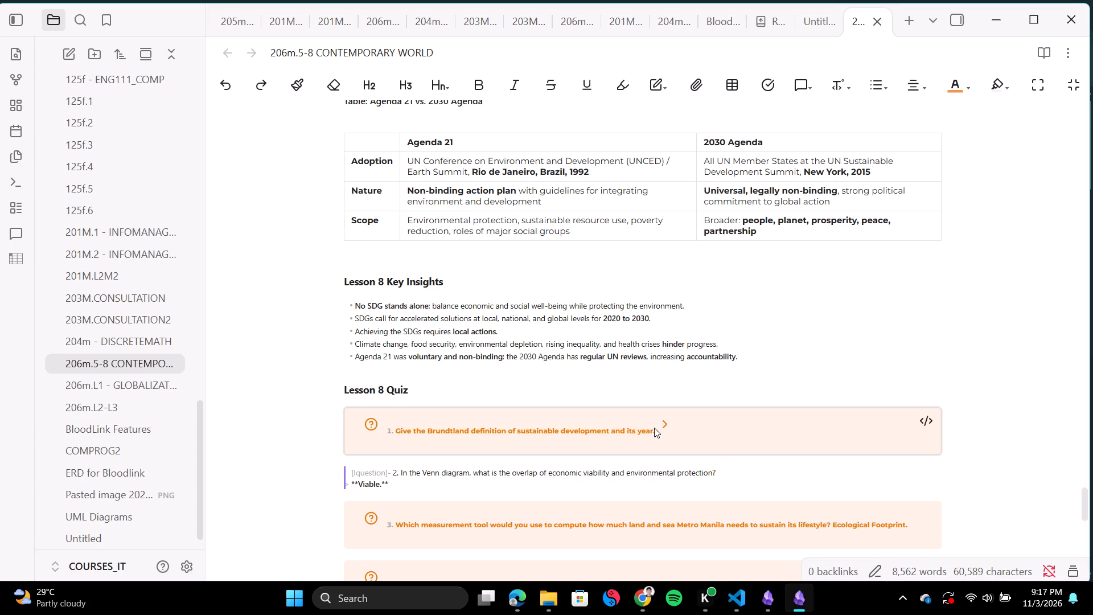
left_click(654, 428)
Break the quiz question 3 callout so "Ecological Footprint." becomes its answer body.
scroll(597, 477, "down", 1)
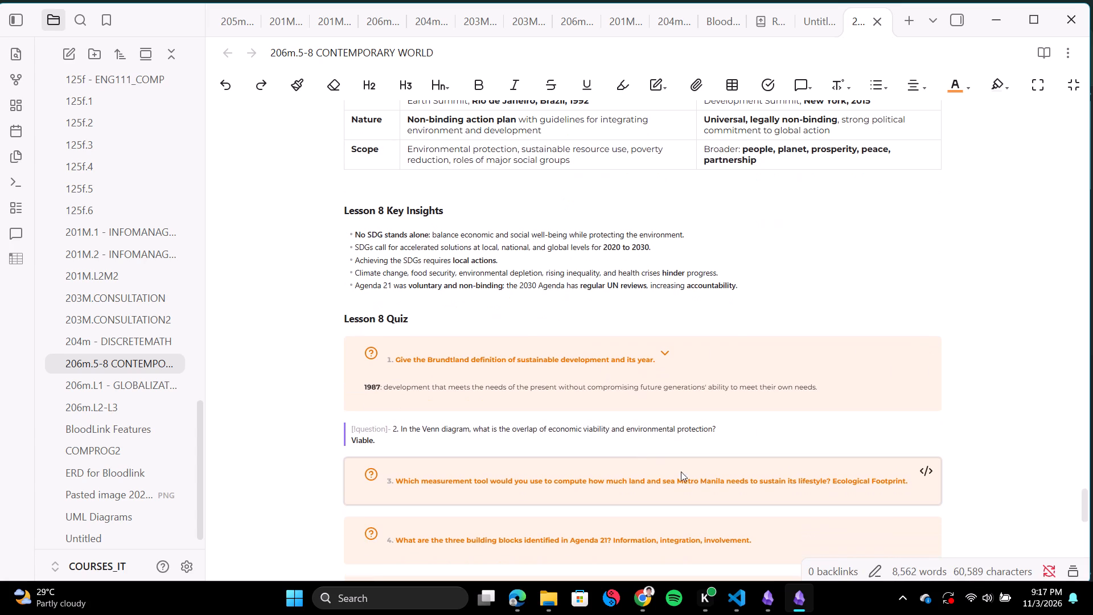
left_click(695, 477)
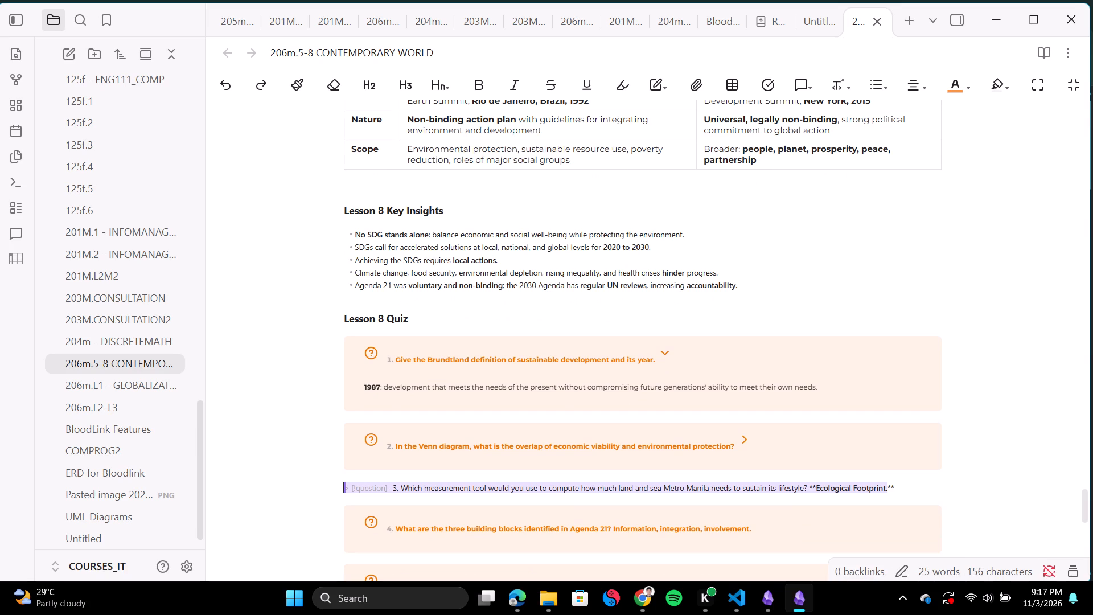
left_click(807, 489)
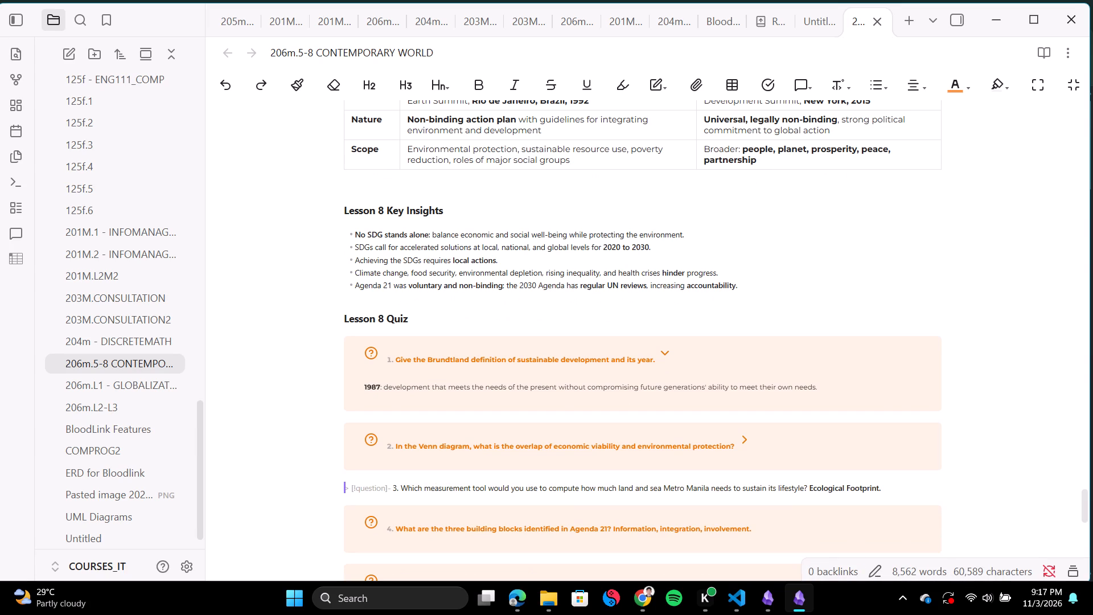
key("Right")
key("Return")
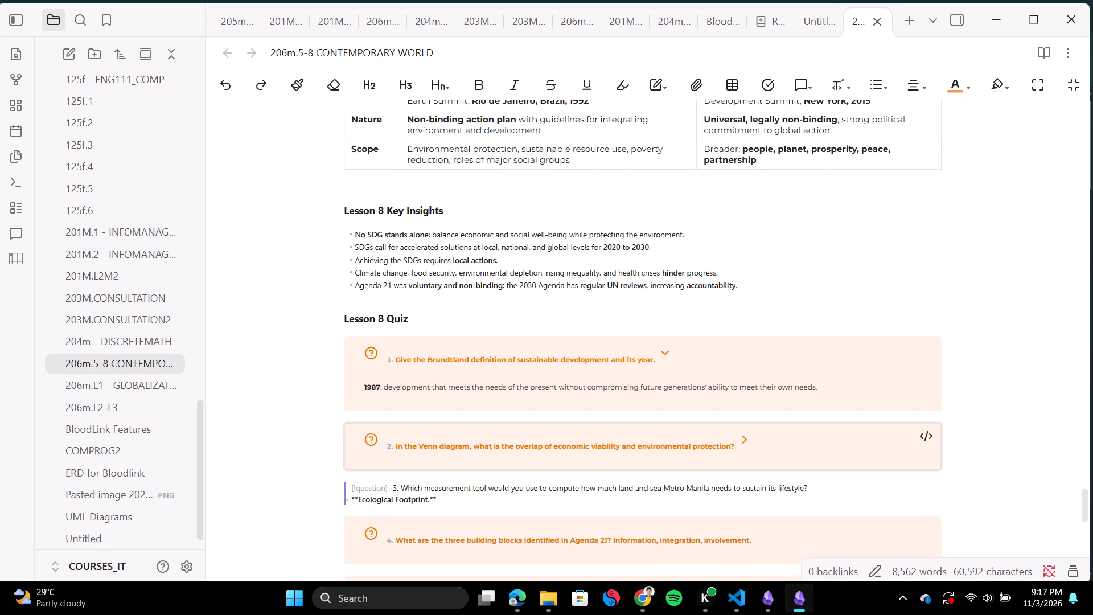
Unfold the answers of questions 2 and 3, and break the question 4 callout so "Information, integration, involvement." becomes its body.
scroll(857, 474, "down", 2)
left_click(710, 404)
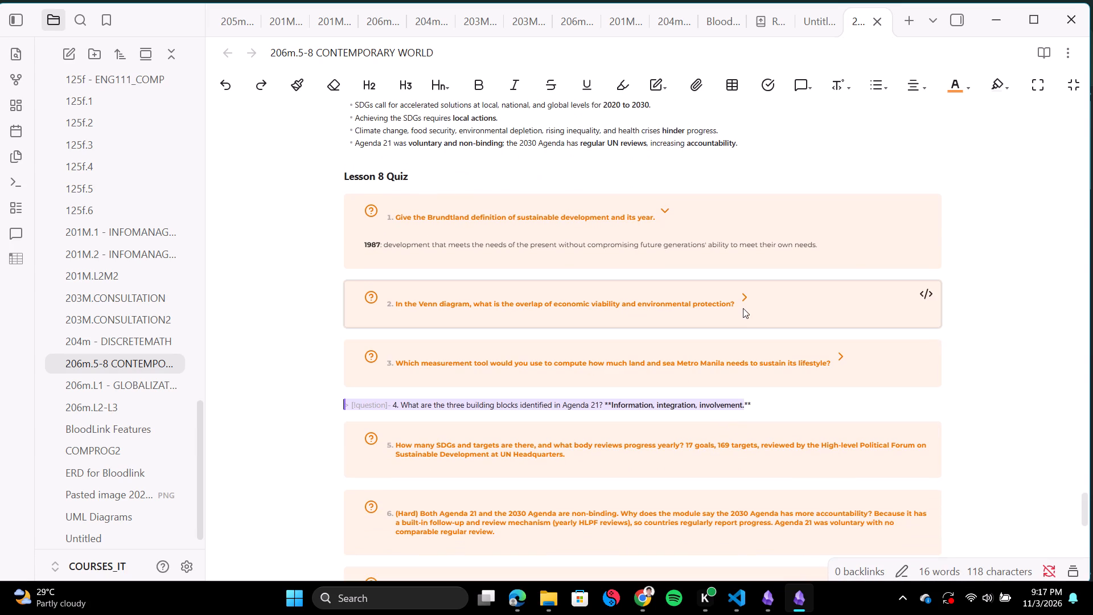
left_click(744, 308)
left_click(837, 388)
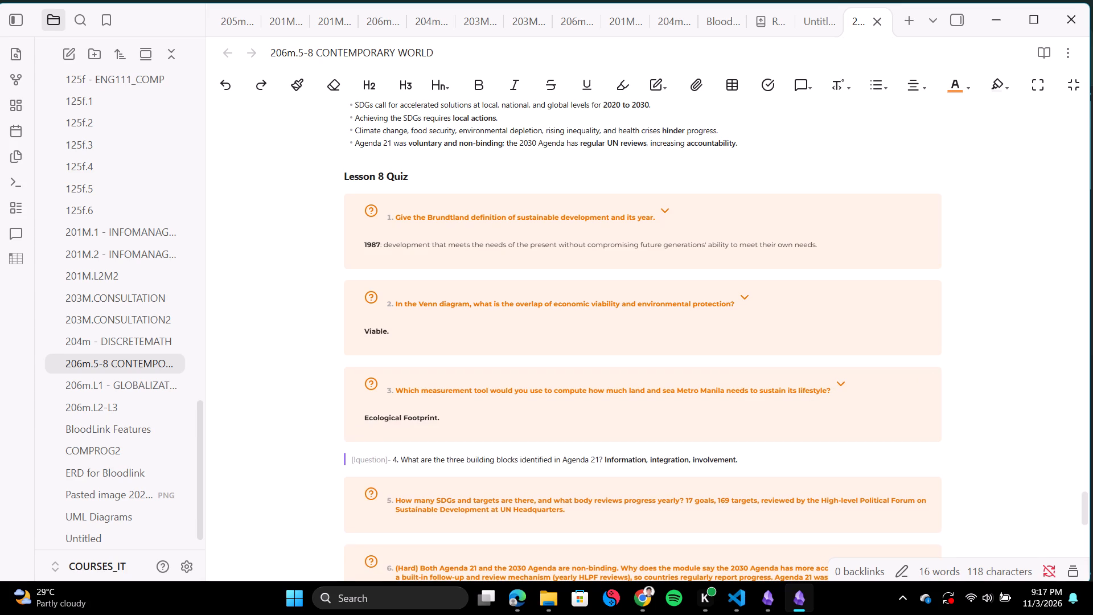
left_click(605, 457)
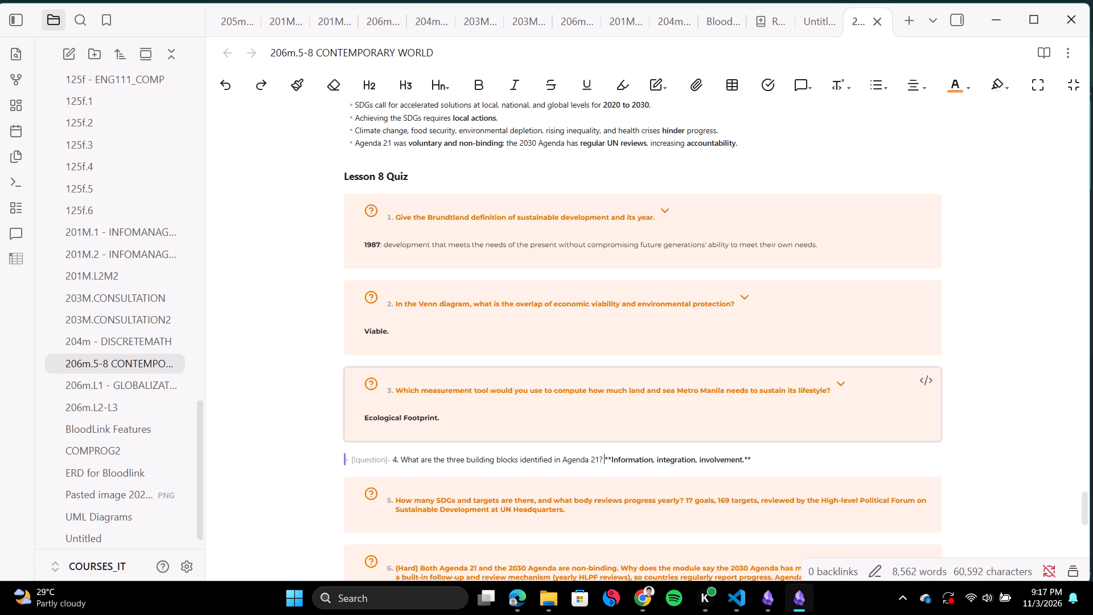
key("Return")
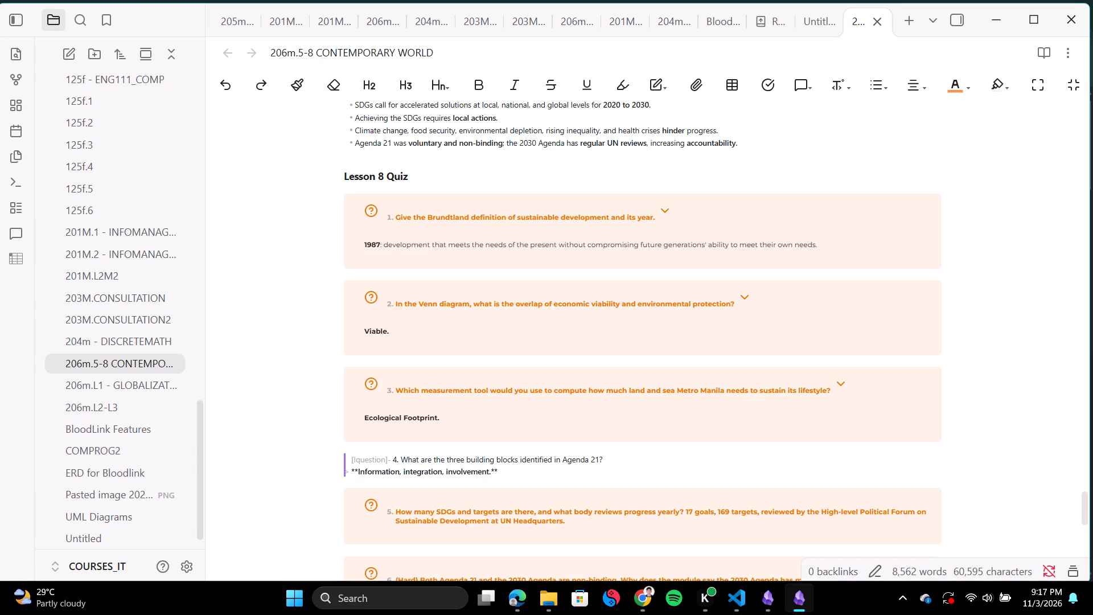
Unfold question 4's answer and break the question 5 callout so the text from "17 goals, 169 targets" becomes its body.
scroll(640, 439, "down", 1)
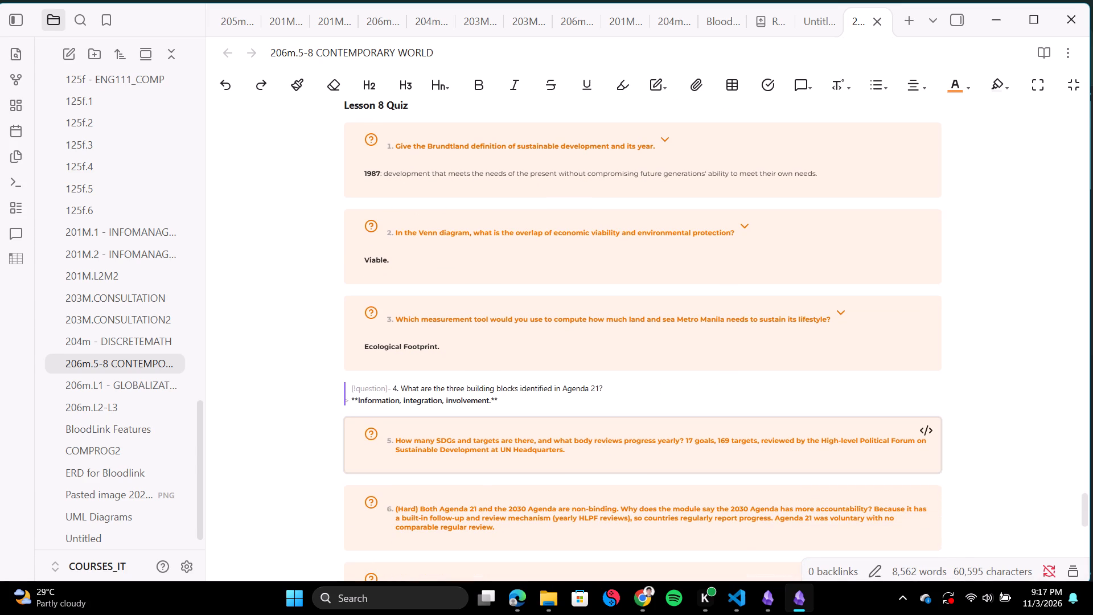
left_click(923, 428)
left_click(619, 401)
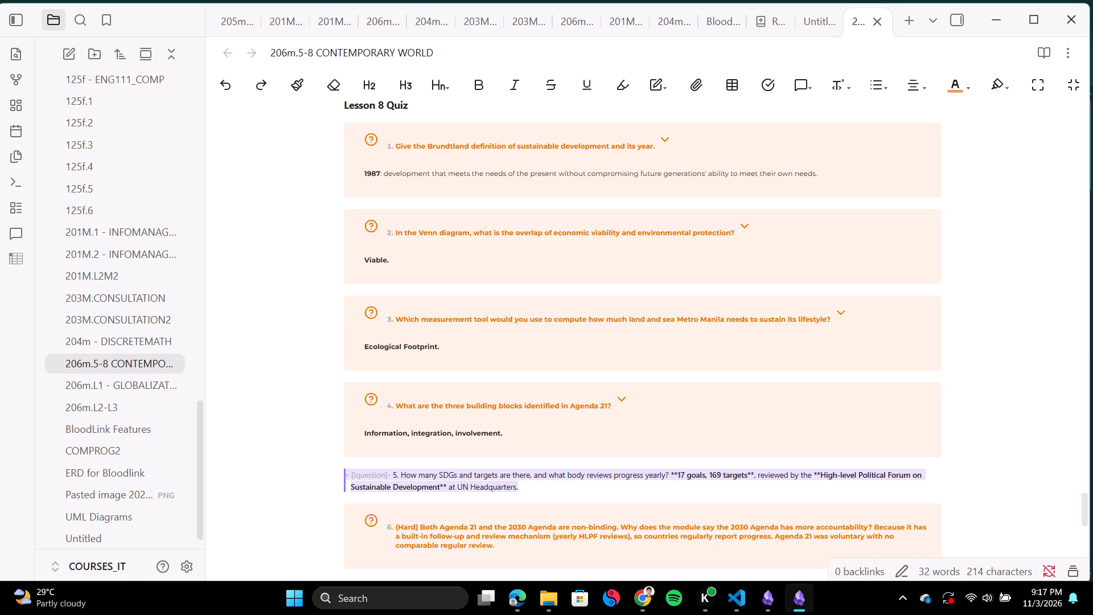
left_click(675, 474)
left_click(675, 474)
left_click(673, 477)
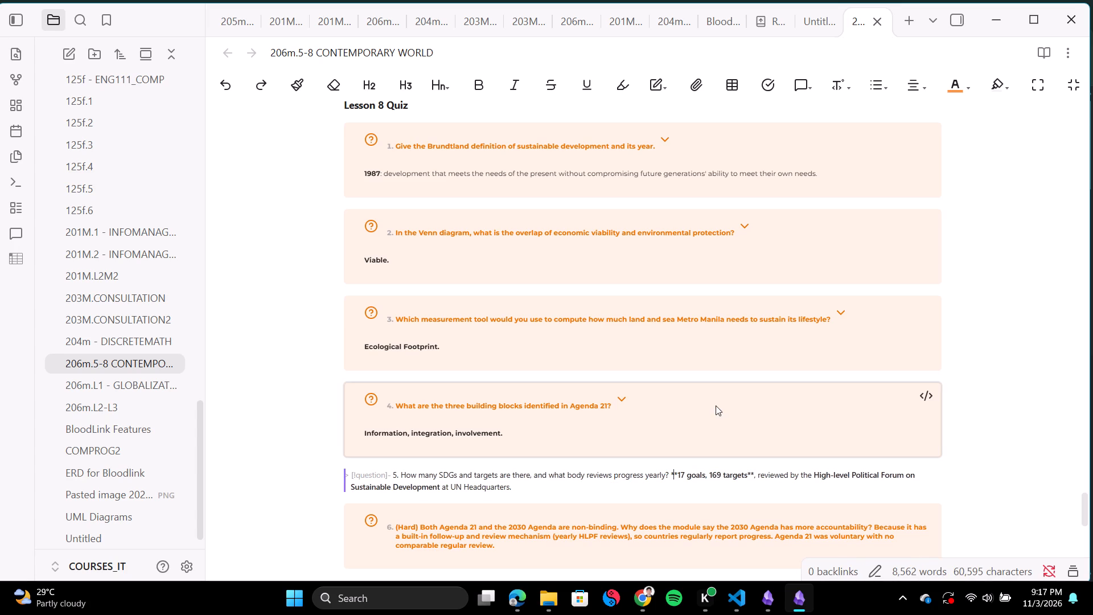
key("Left")
key("Return")
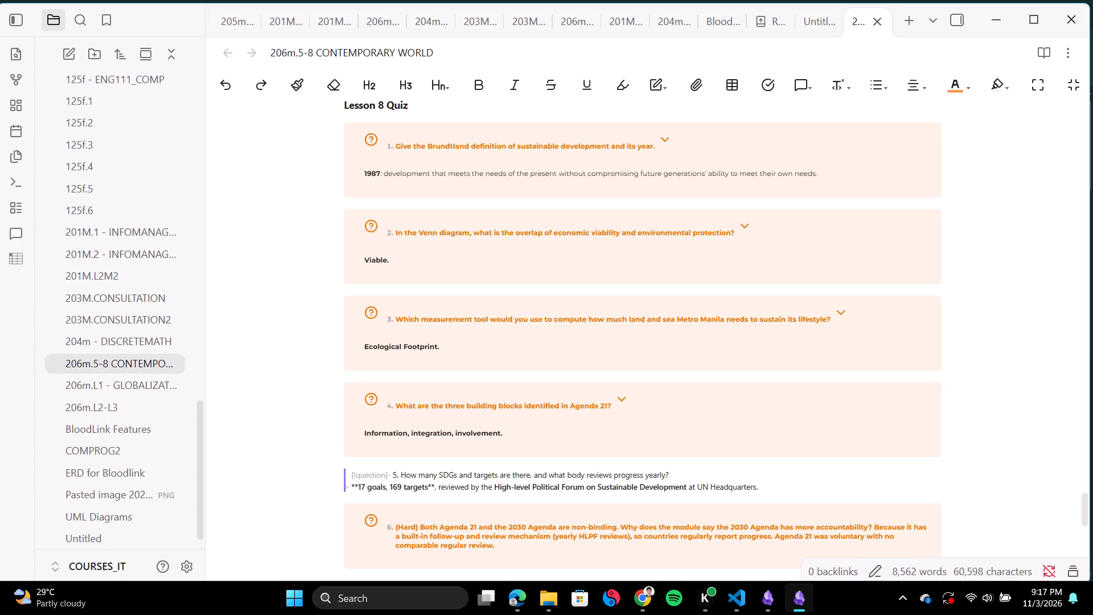
Break the quiz question 6 callout so the text from "Because it has a built-in follow-up and review mechanism" becomes its answer body.
scroll(683, 454, "down", 1)
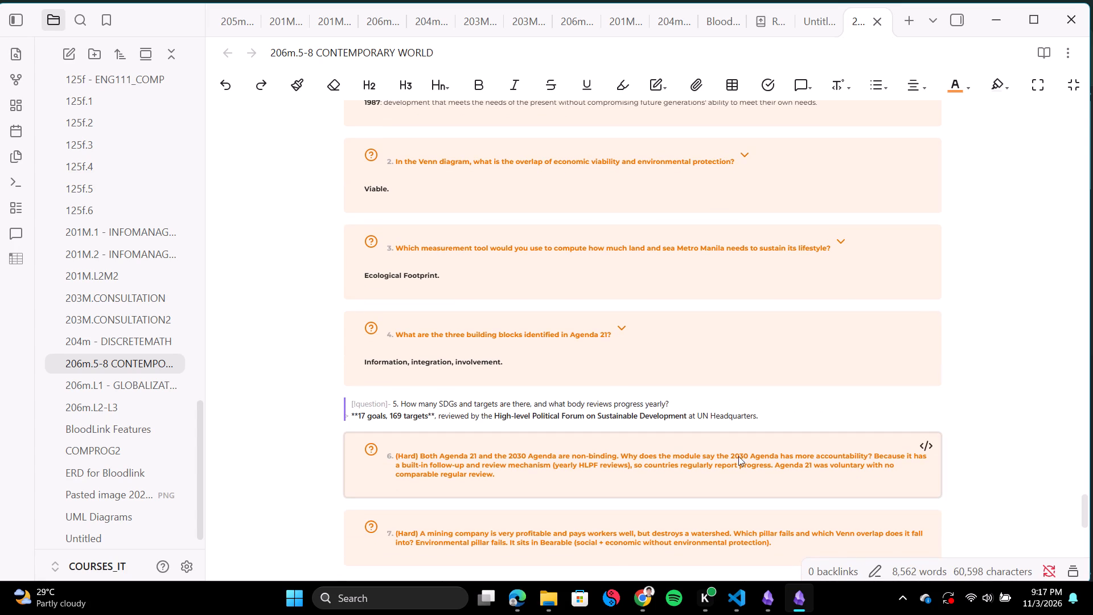
left_click(919, 448)
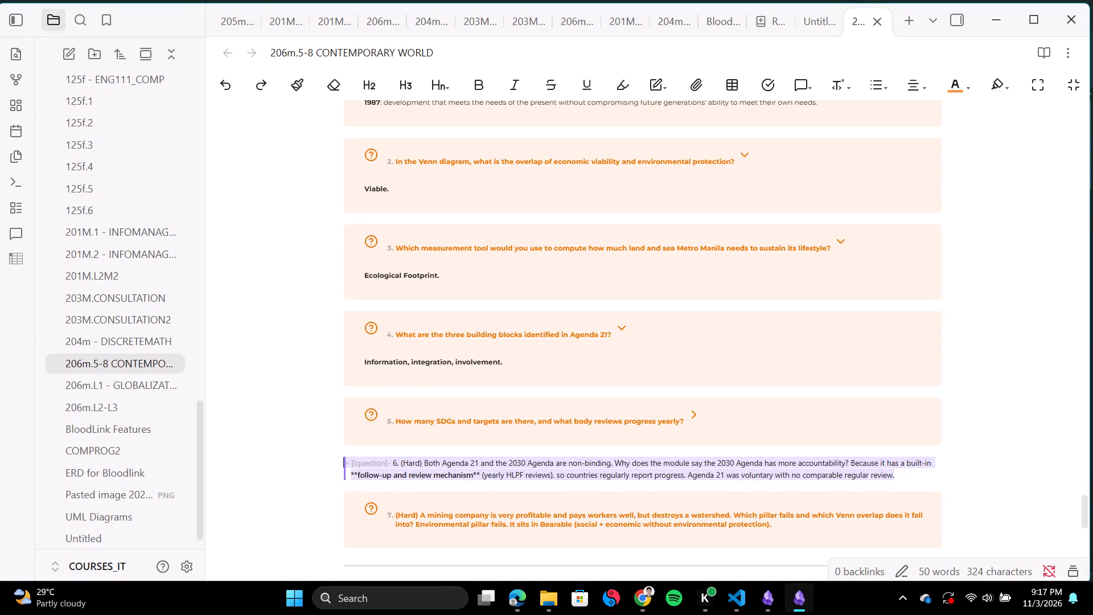
left_click(852, 463)
key("Return")
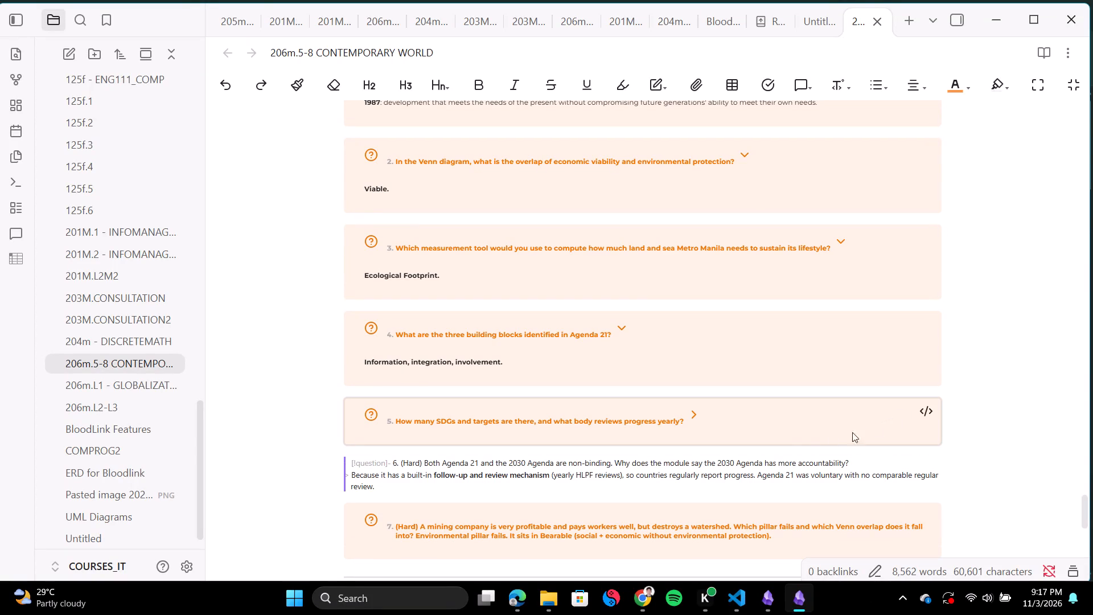
Break the quiz question 7 callout so the text from "Environmental pillar fails" becomes its answer body, with no blank line between.
scroll(778, 448, "down", 1)
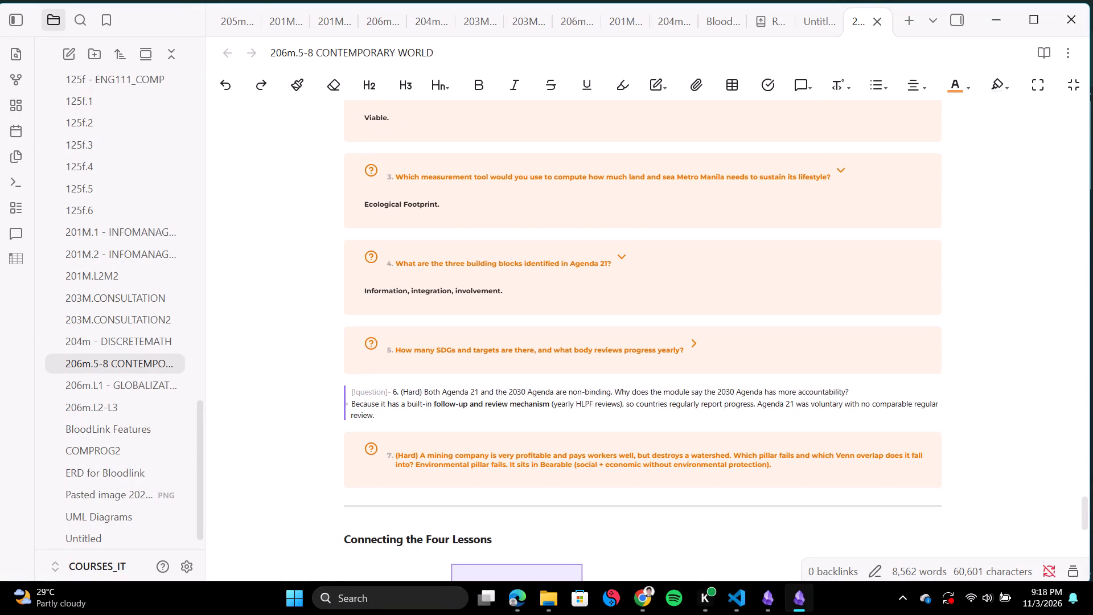
left_click(827, 466)
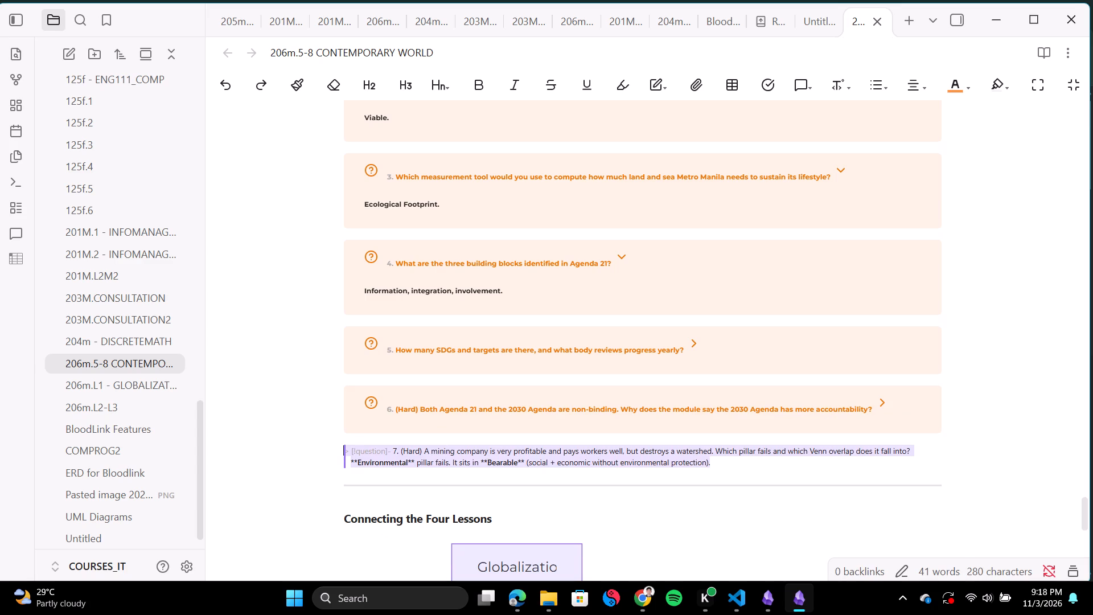
left_click(499, 452)
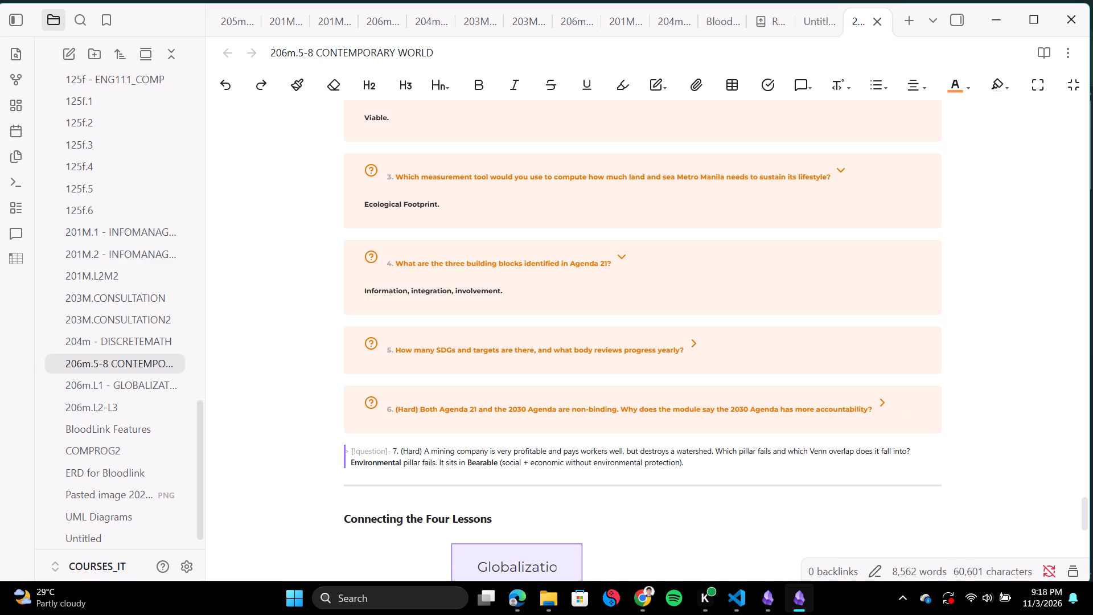
left_click(714, 452)
left_click(349, 464)
key("Return")
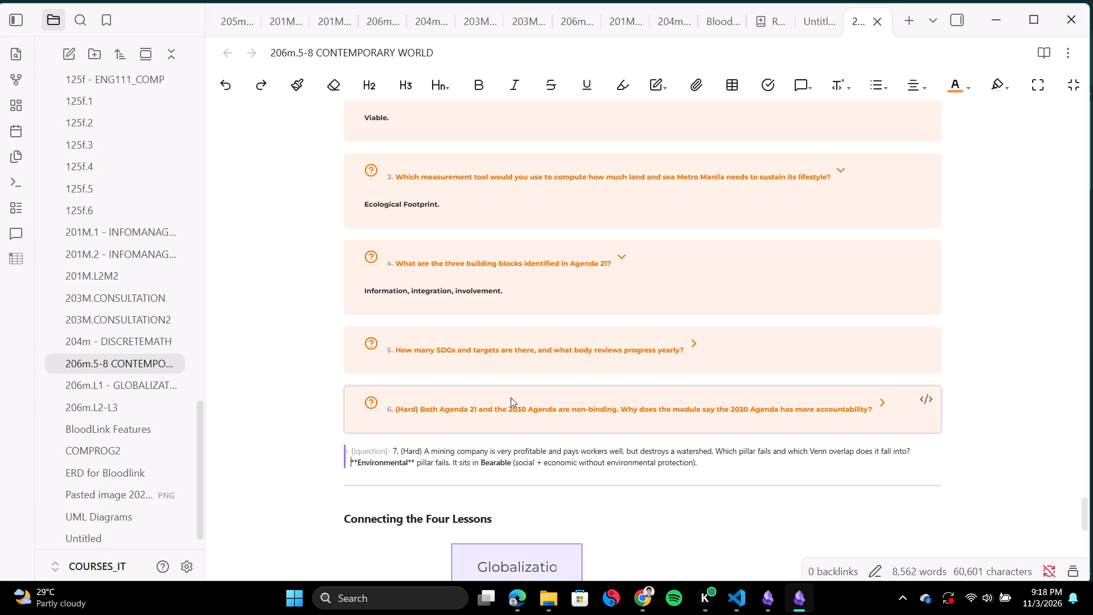
key("Return")
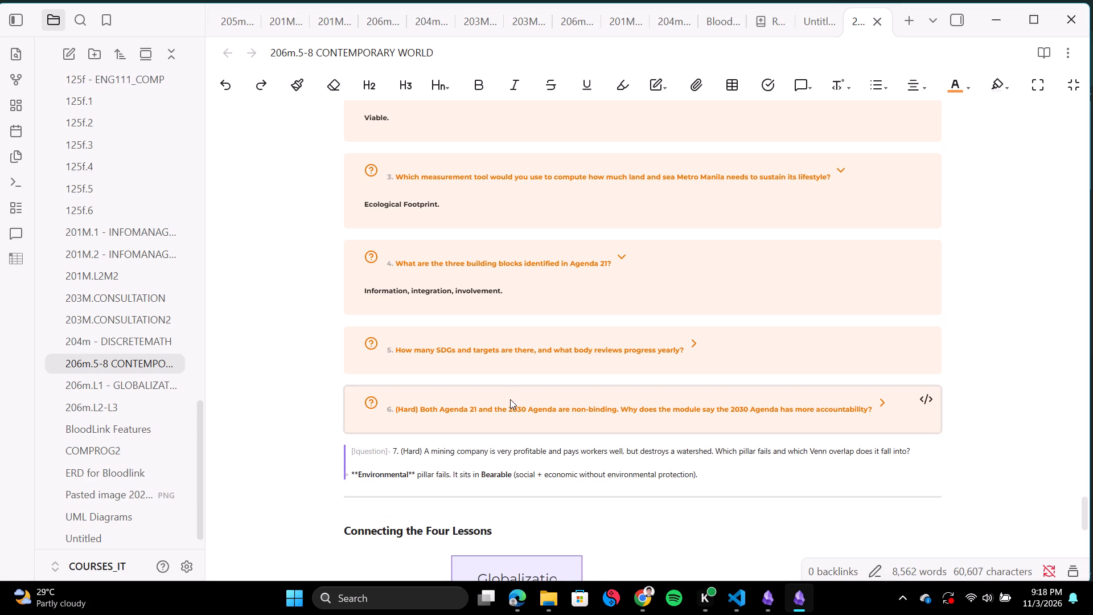
key("BackSpace")
key("BackSpace")
key("BackSpace")
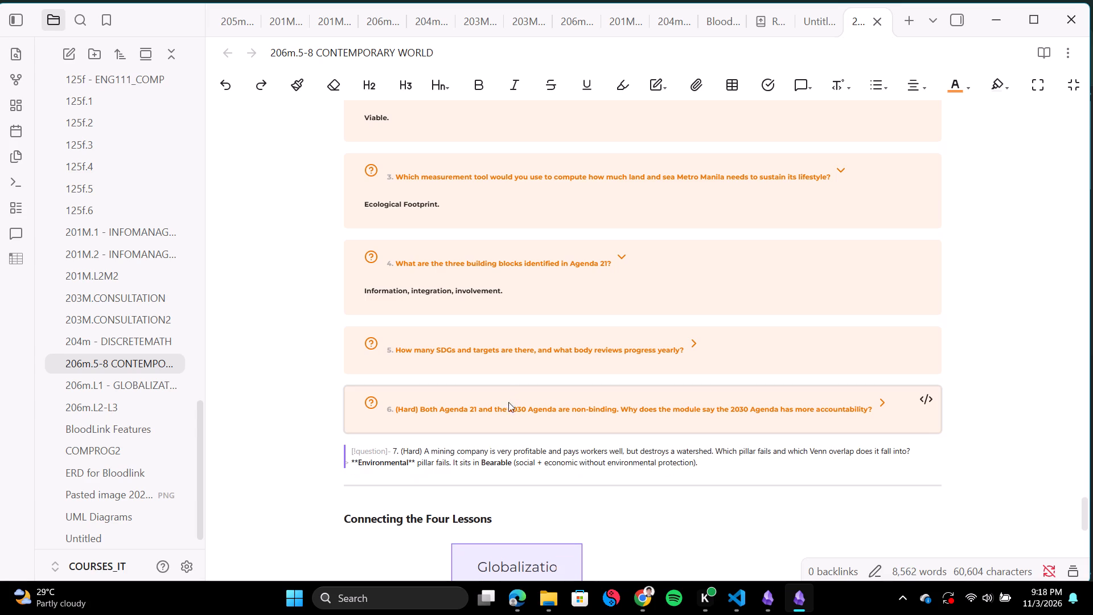
left_click(673, 499)
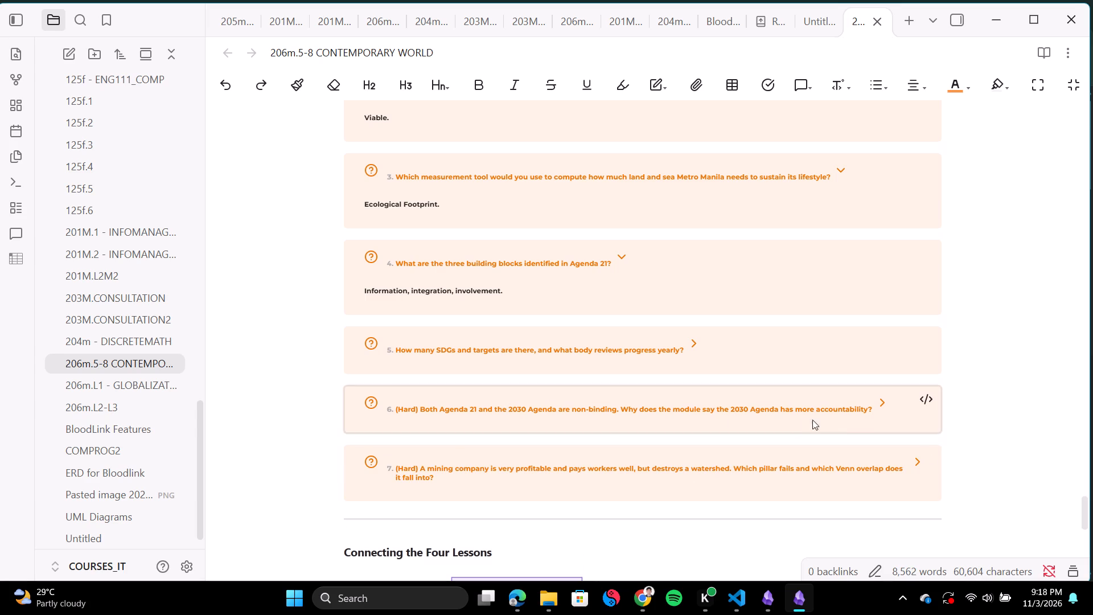
Unfold question 7's answer and look over the rest of the note, from Connecting the Four Lessons to the end of the references.
left_click(918, 469)
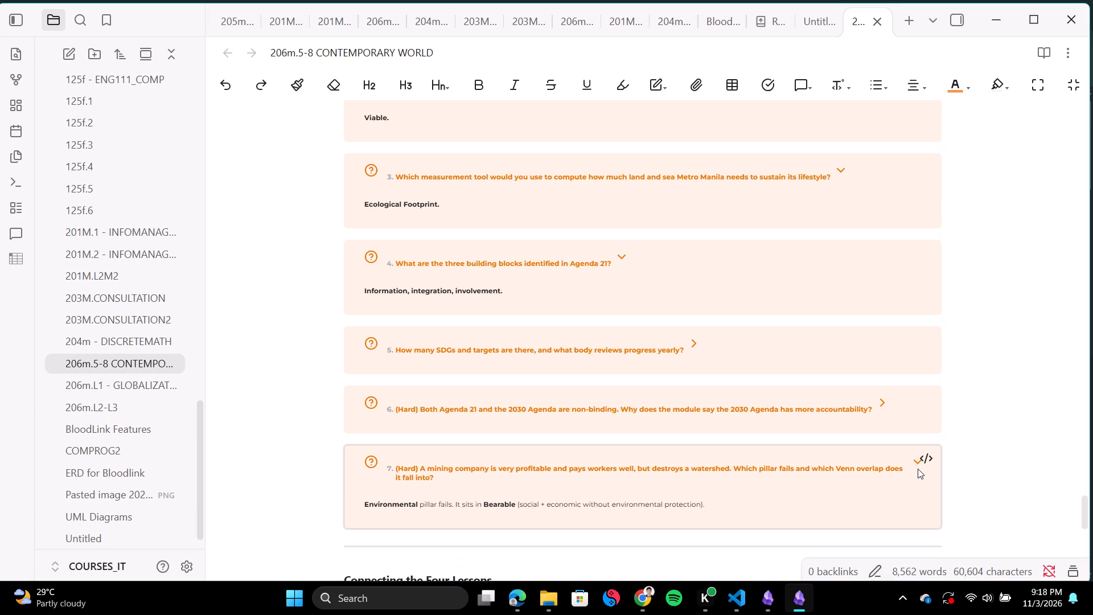
scroll(769, 452, "down", 1)
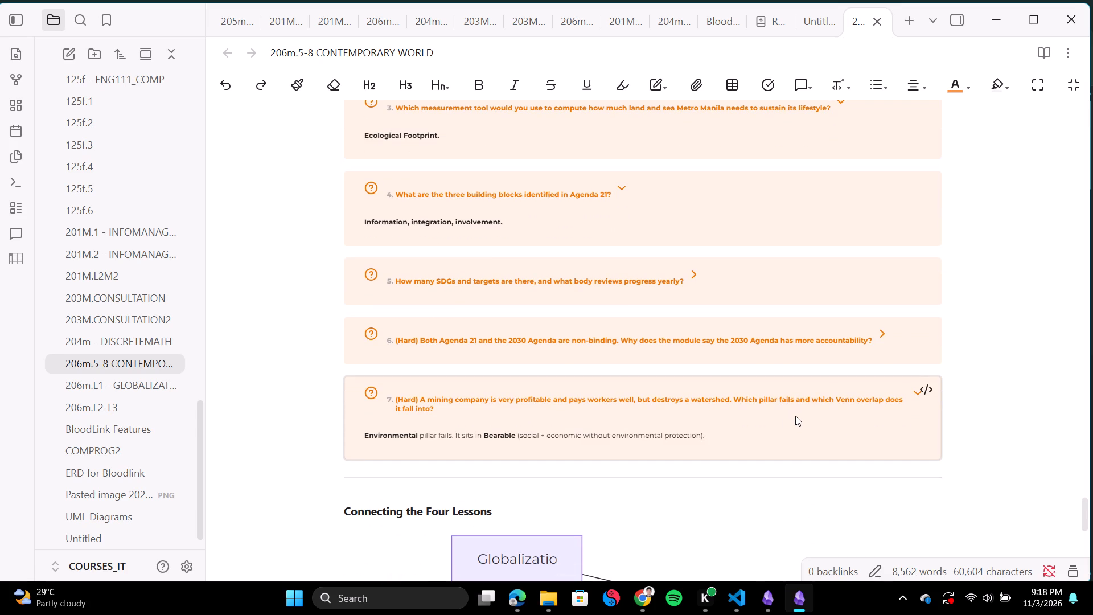
scroll(795, 416, "down", 5)
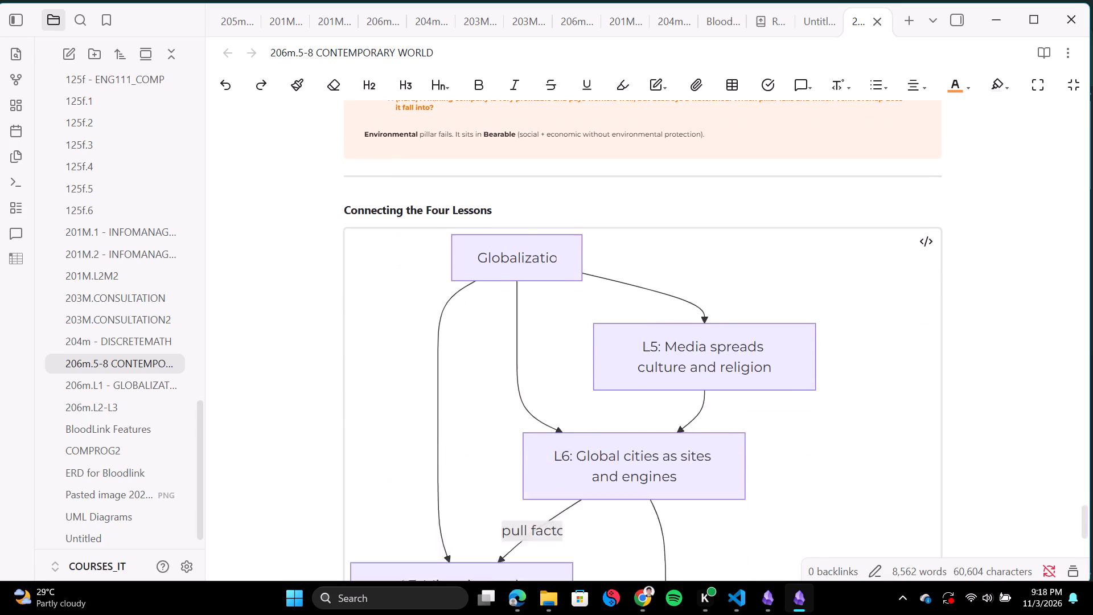
scroll(793, 423, "down", 2)
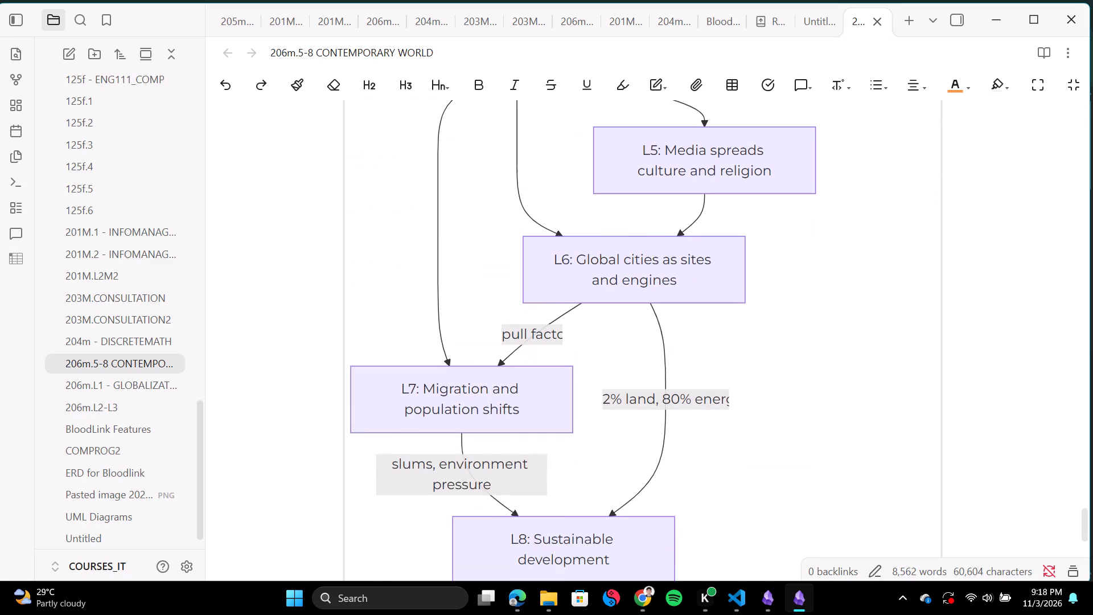
scroll(792, 427, "down", 9)
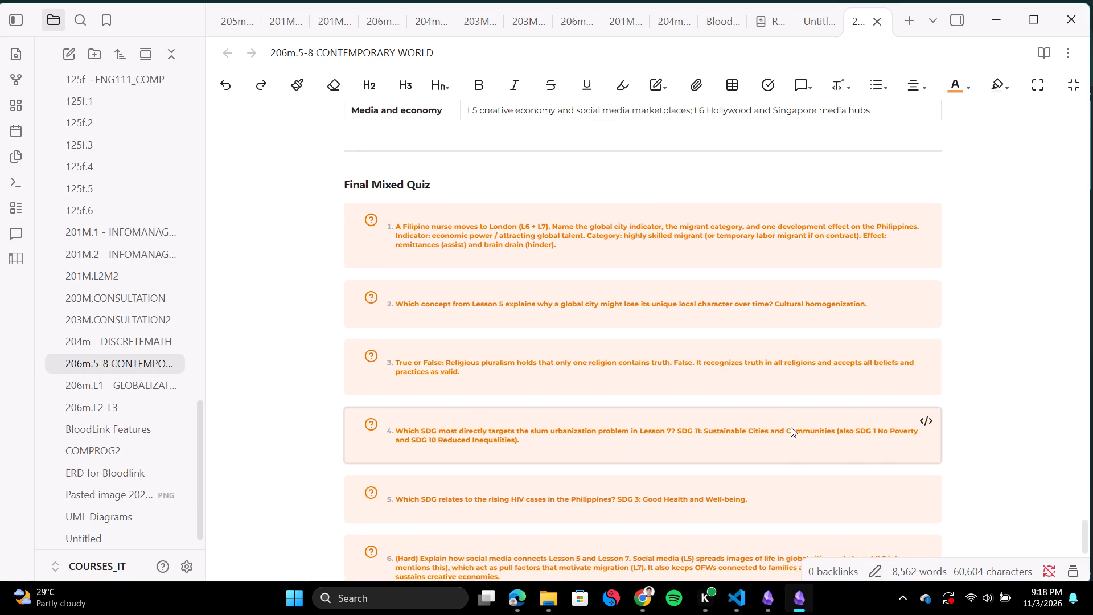
scroll(791, 427, "down", 12)
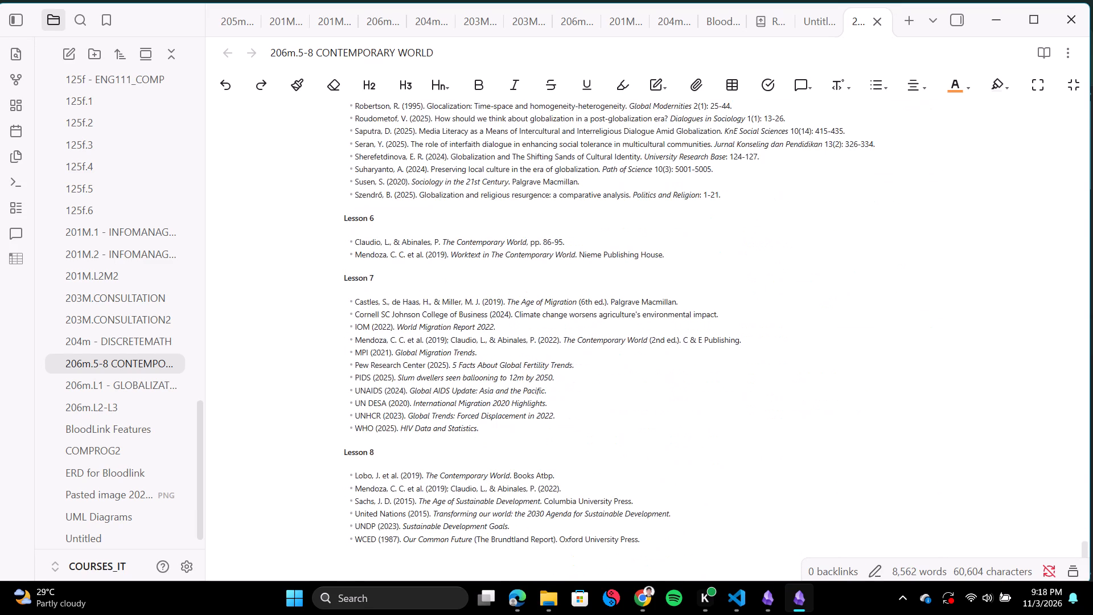
scroll(791, 427, "down", 7)
Break the Final Mixed Quiz question 1 callout into separate lines for the indicator and category parts of the answer.
scroll(791, 427, "up", 4)
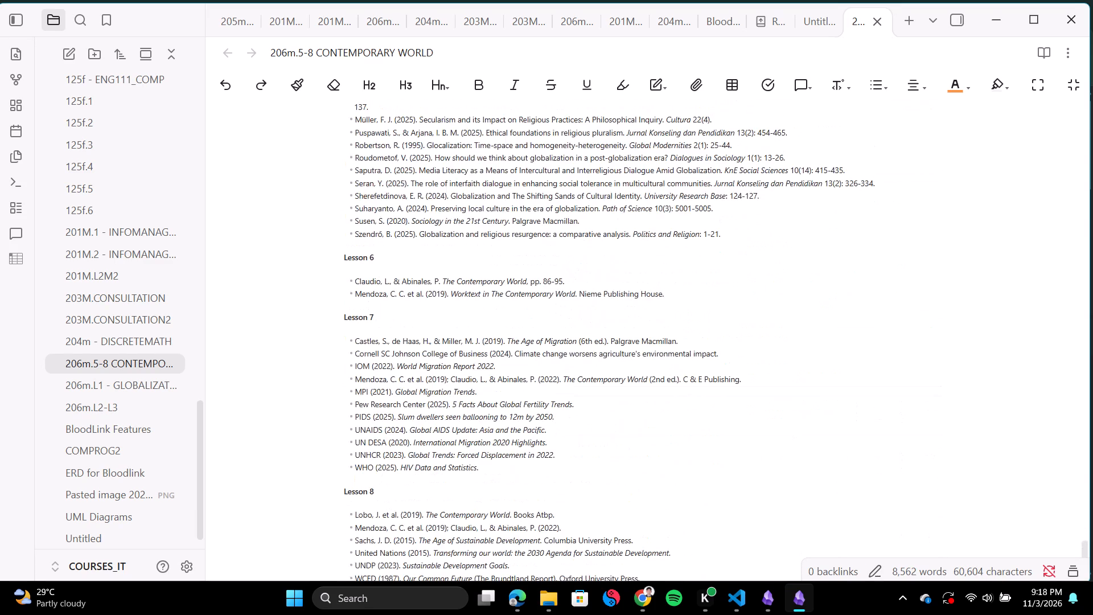
scroll(791, 427, "up", 3)
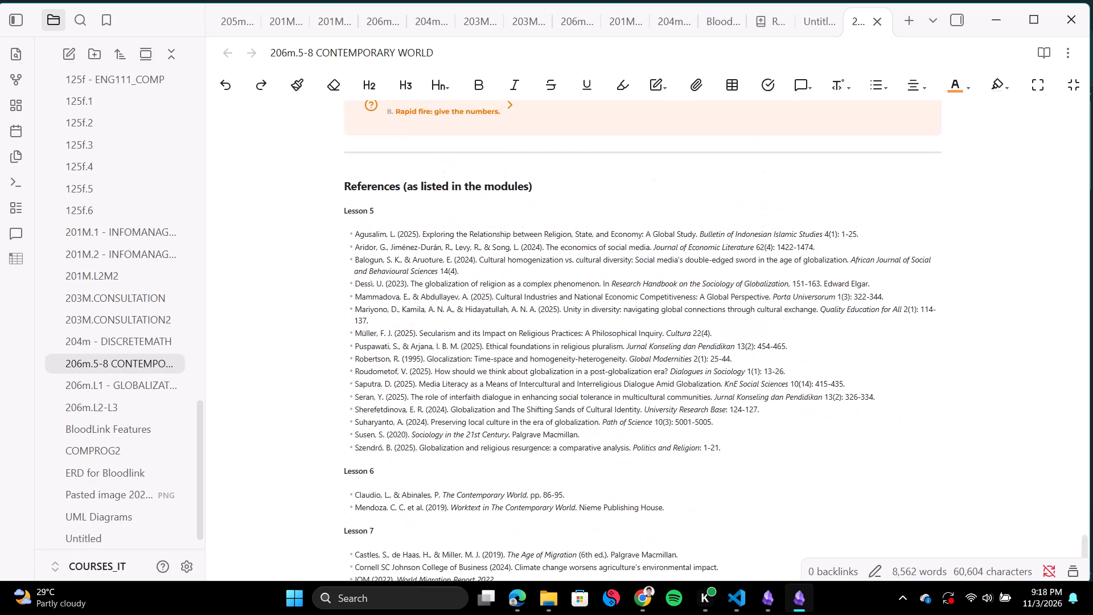
scroll(791, 427, "up", 5)
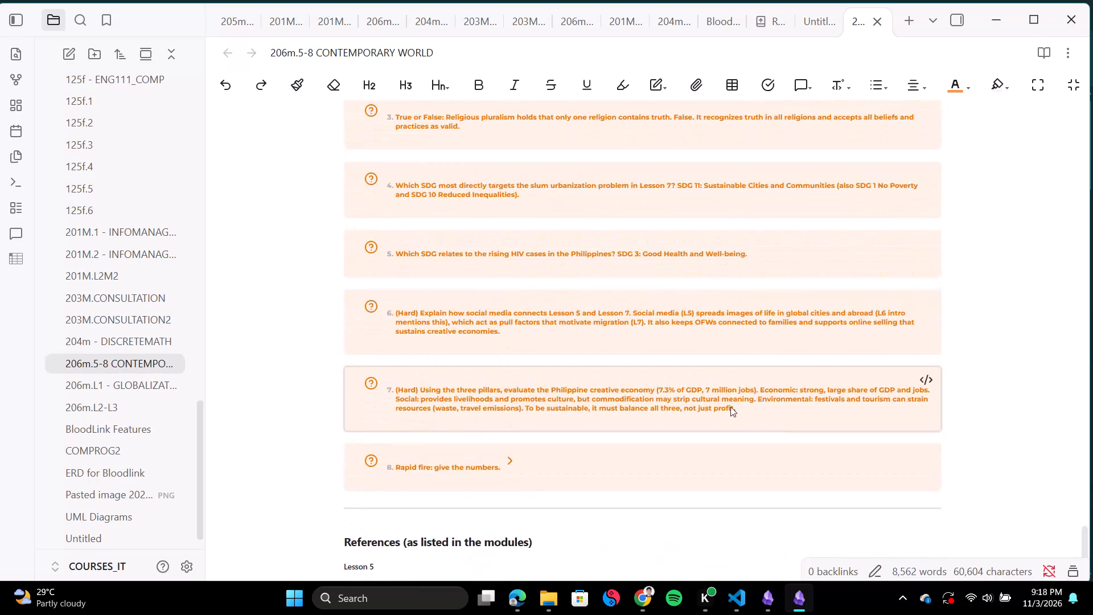
scroll(727, 407, "up", 2)
scroll(681, 404, "up", 2)
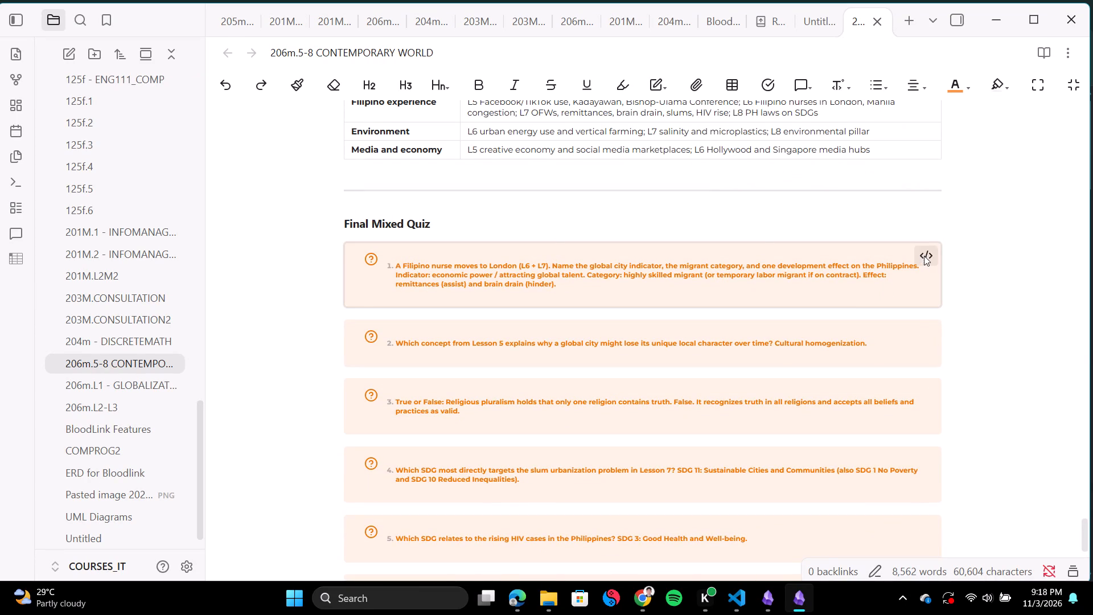
left_click(924, 256)
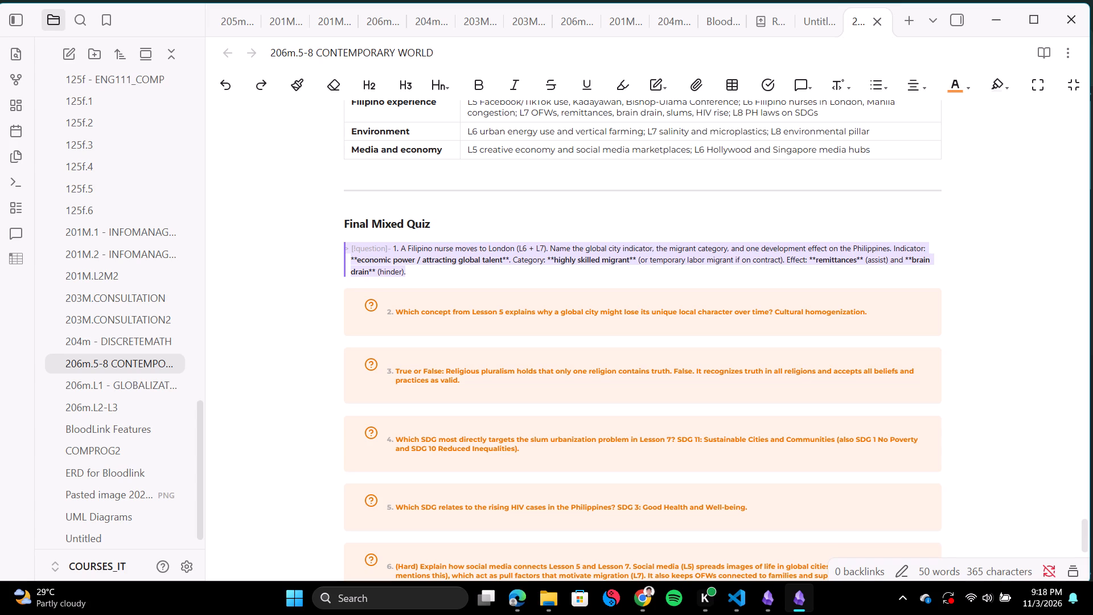
left_click(891, 248)
left_click(895, 249)
key("Return")
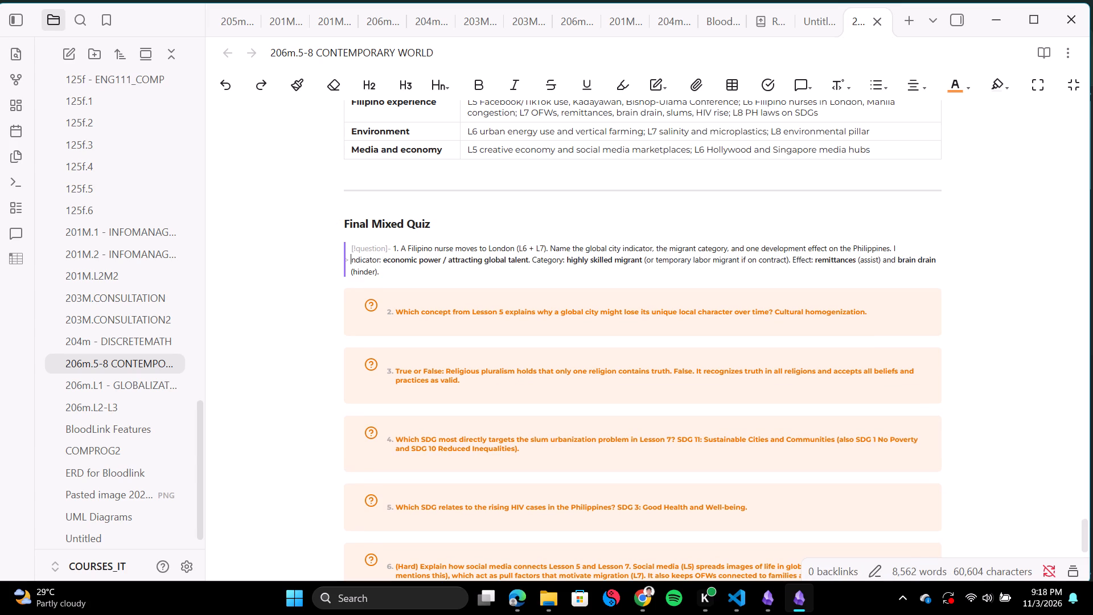
left_click(536, 260)
left_click(535, 261)
key("Return")
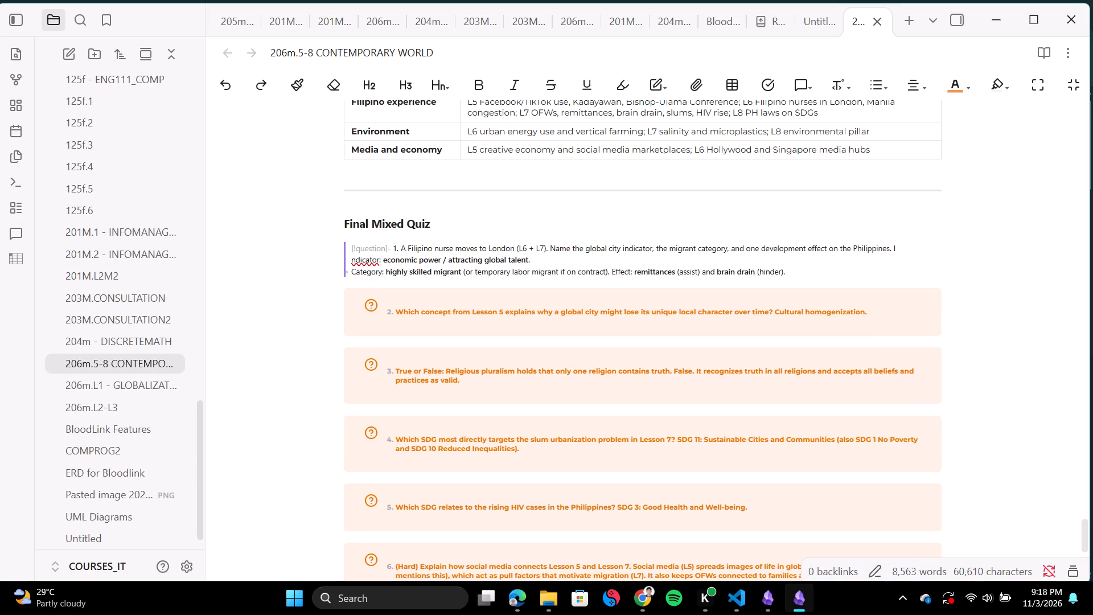
Rejoin the split word "Indicator" in question 1 and place the line break just before it, so the answer body starts with "Indicator:".
left_click(350, 257)
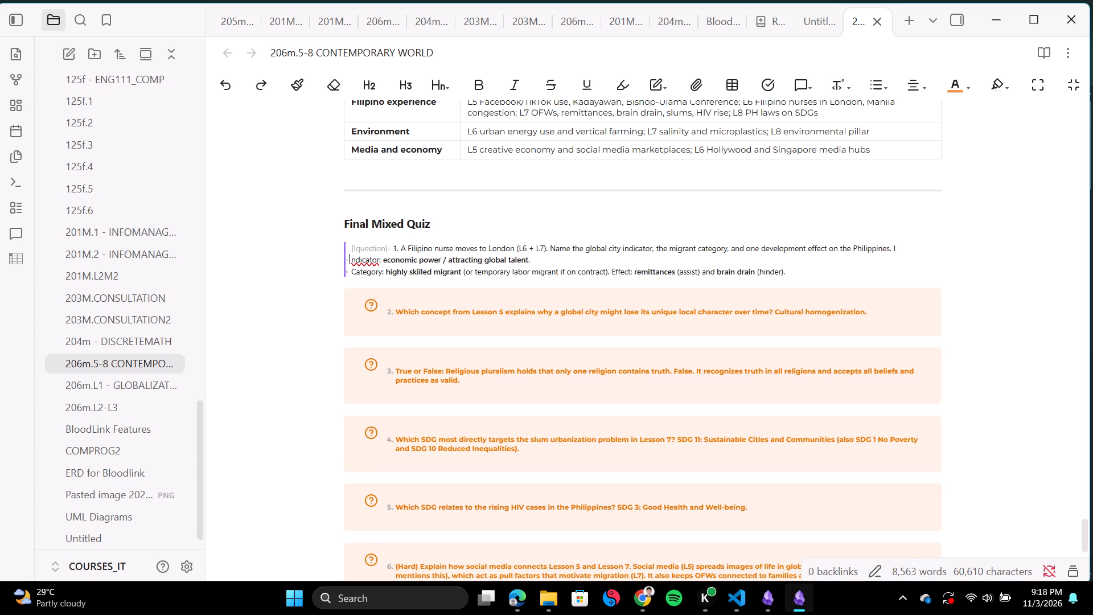
left_click(348, 258)
left_click(348, 259)
key("Right")
key("BackSpace")
key("BackSpace")
key("BackSpace")
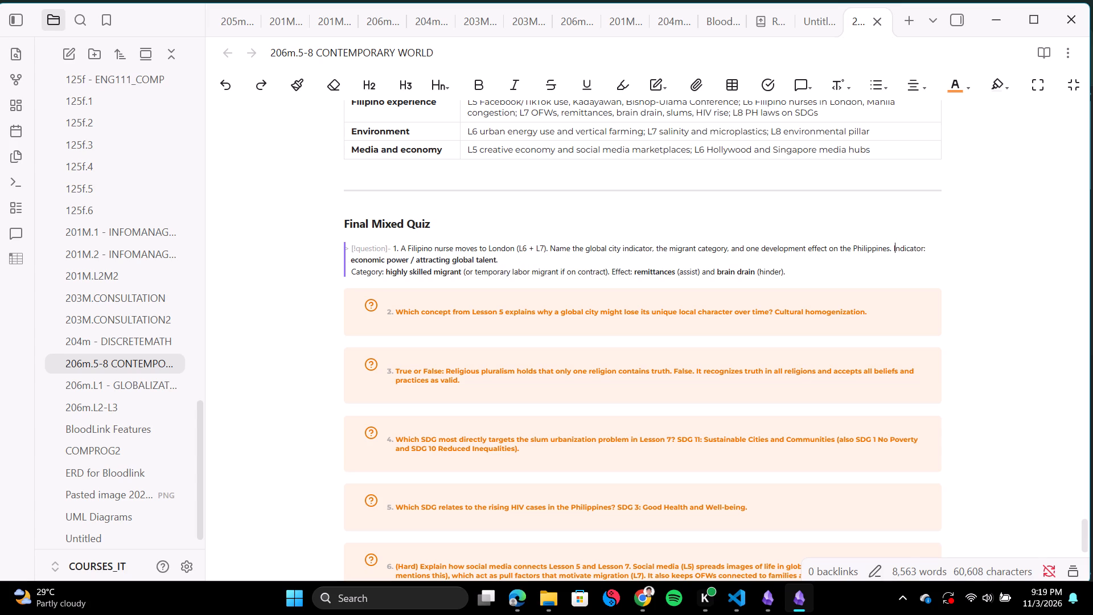
key("Left")
key("Return")
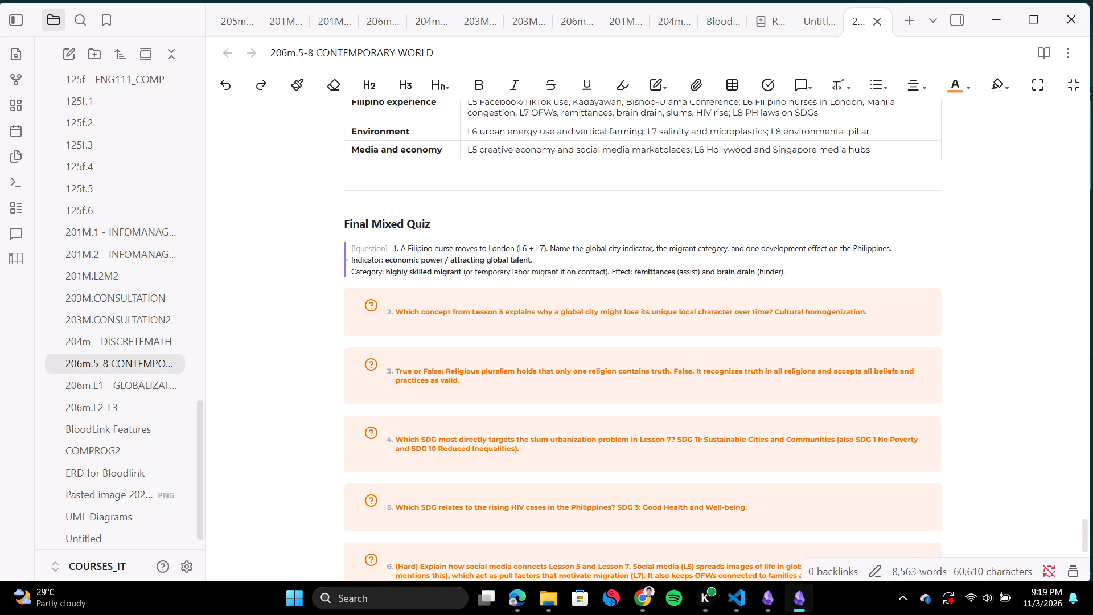
Make the "Indicator:" and "Category:" lines of question 1 bullets and break "Effect:" onto its own bullet.
type("-")
key("space")
left_click(354, 271)
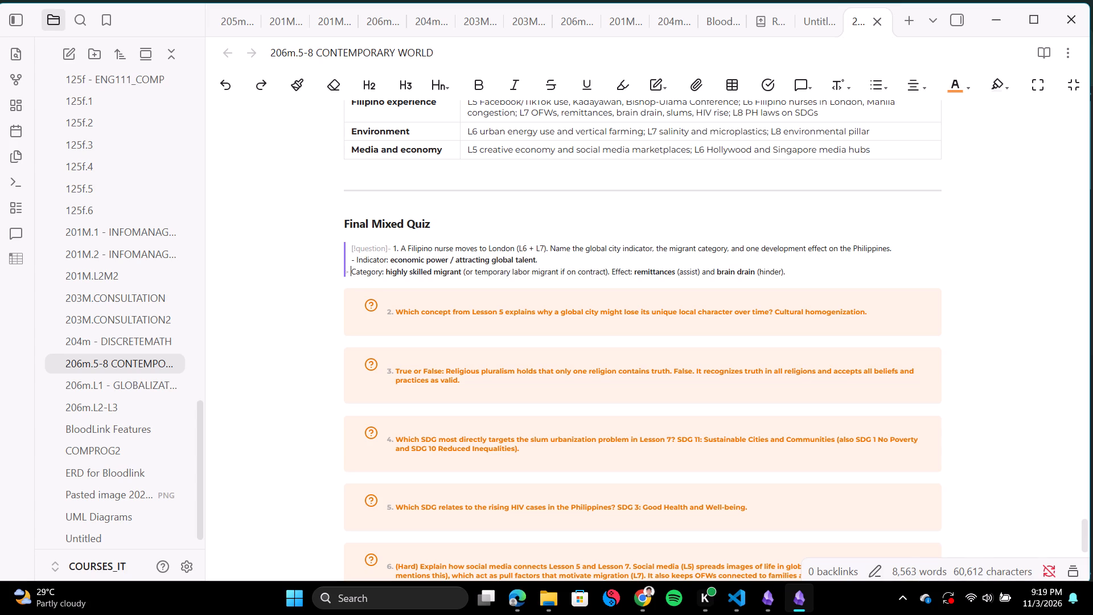
key("minus")
key("space")
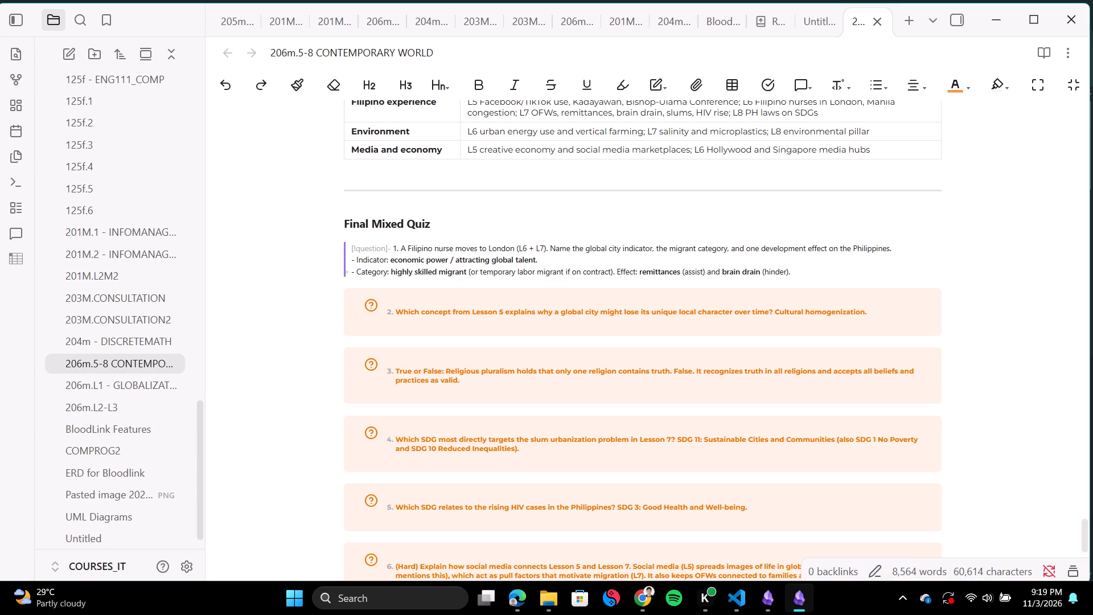
left_click(617, 272)
key("Return")
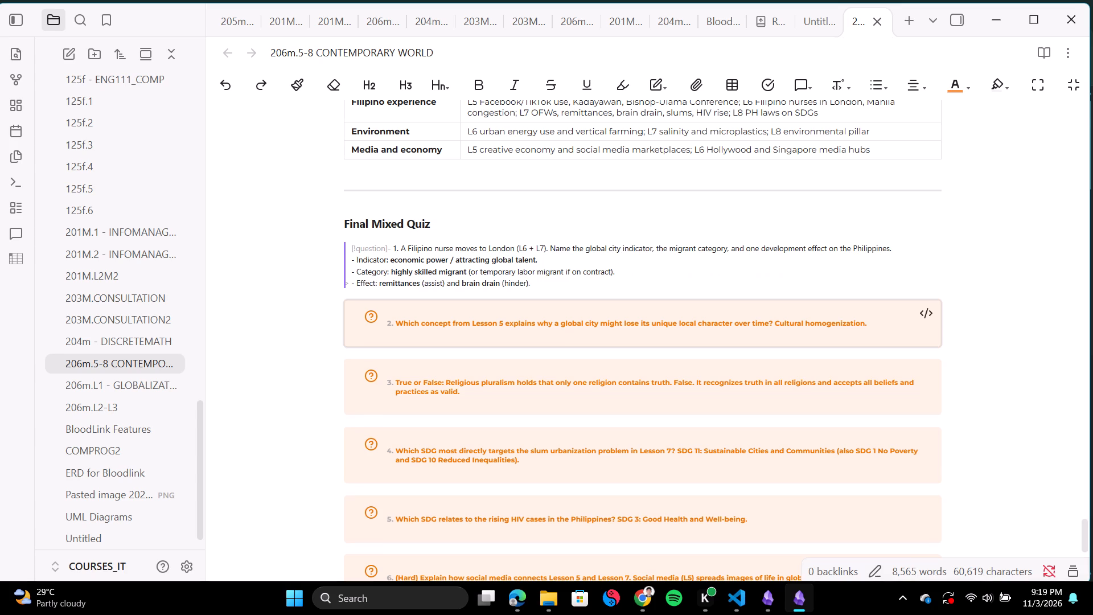
Break the Final Mixed Quiz question 2 callout so "Cultural homogenization." becomes its answer body.
left_click(930, 306)
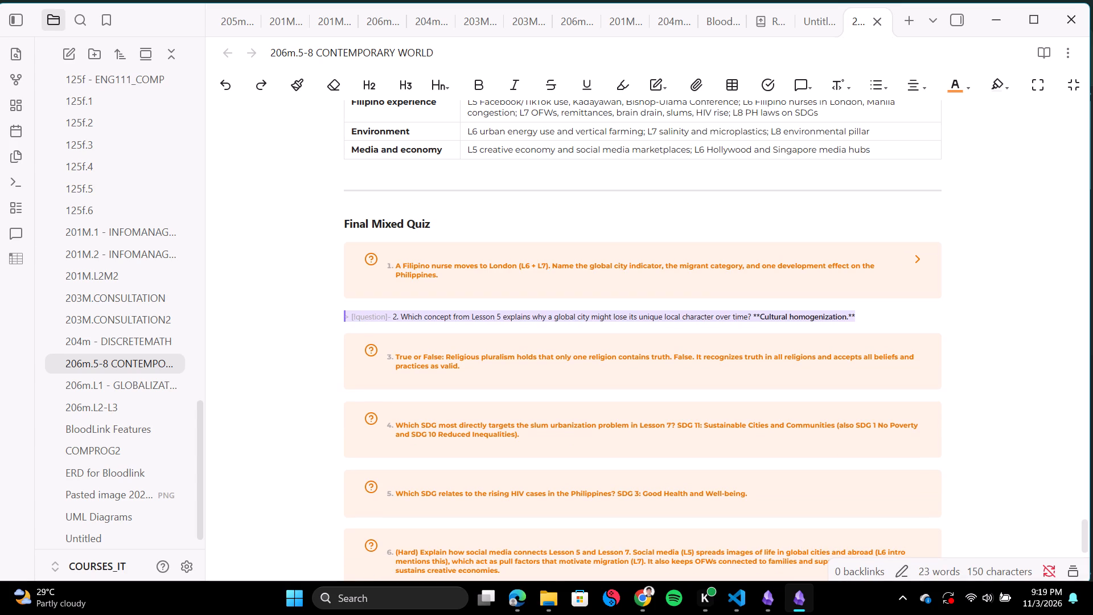
left_click(755, 311)
left_click(754, 317)
key("Return")
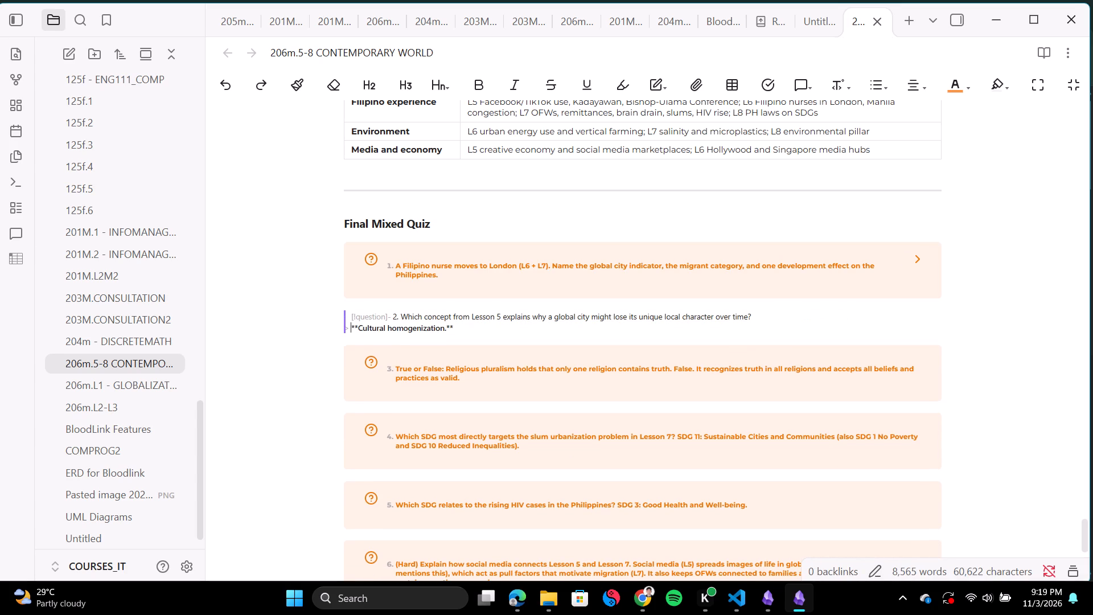
Break the Final Mixed Quiz question 3 callout so the text from "False." becomes its answer body.
left_click(922, 358)
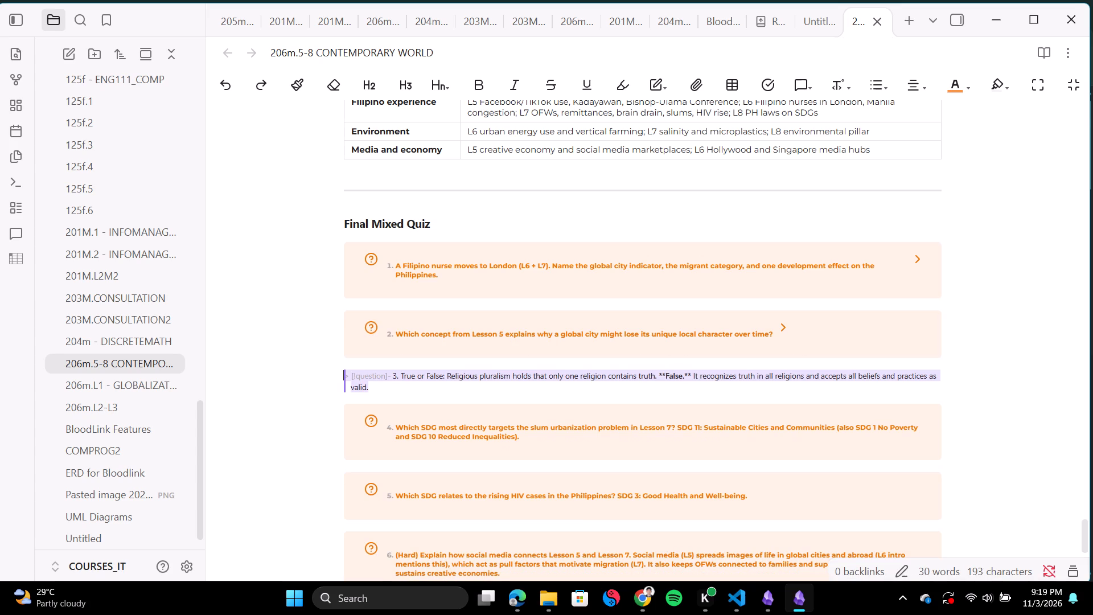
left_click(659, 375)
key("Return")
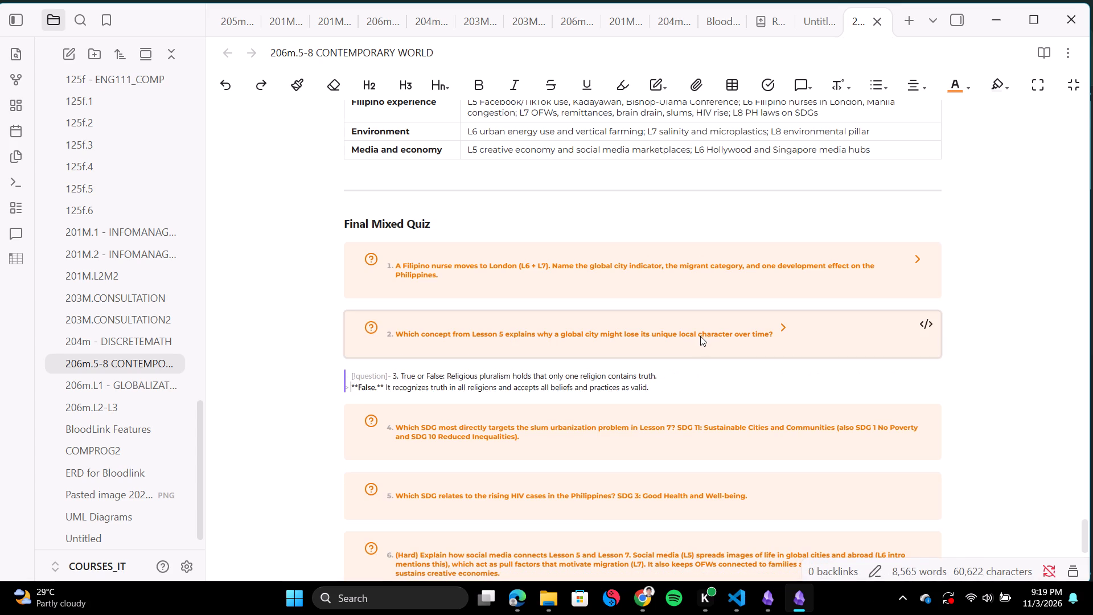
Break the Final Mixed Quiz question 4 callout so the text from "SDG 11: Sustainable Cities and Communities" becomes its answer body.
scroll(866, 352, "down", 1)
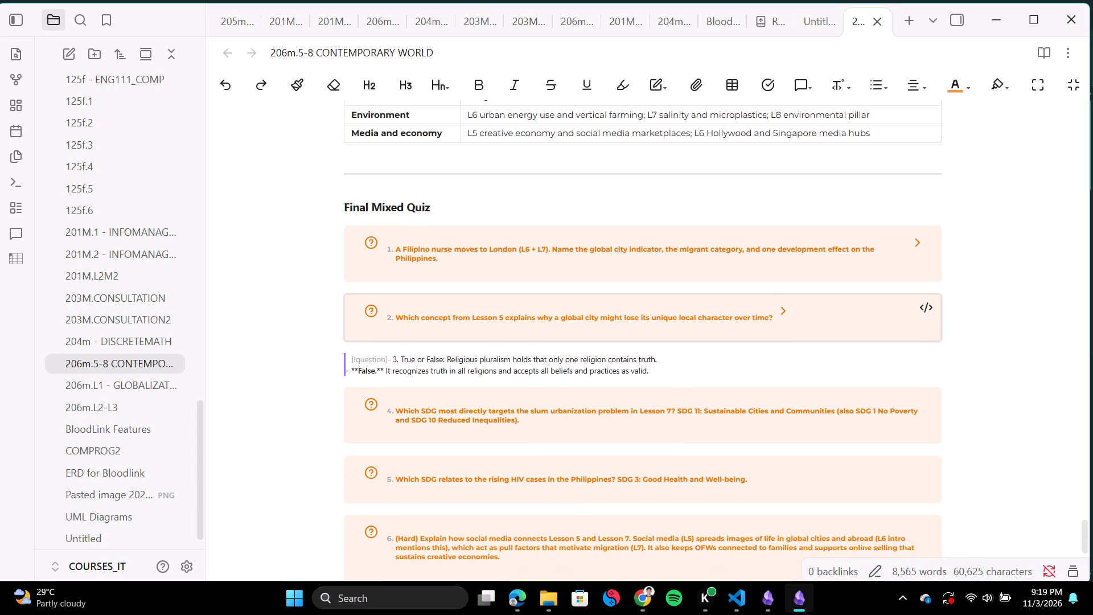
left_click(928, 351)
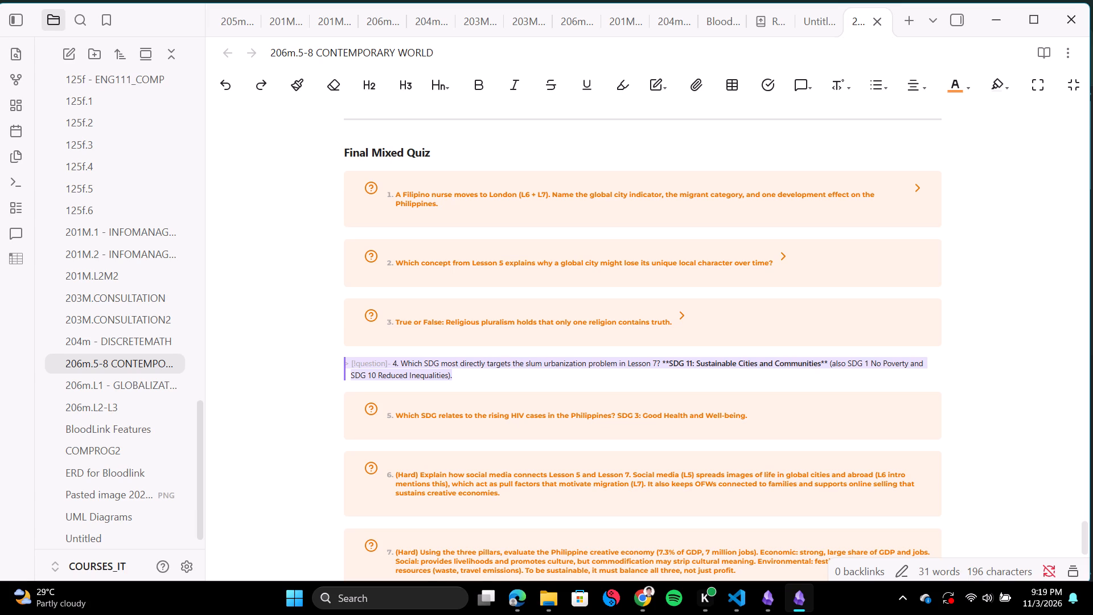
left_click(664, 363)
key("Return")
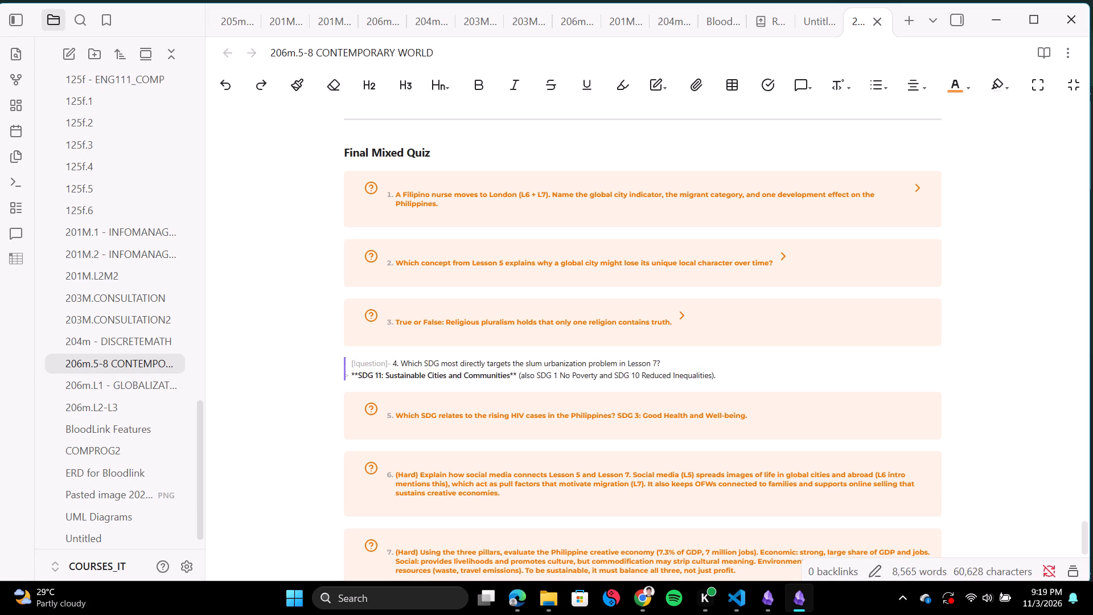
Break the Final Mixed Quiz question 5 callout so "SDG 3: Good Health and Well-being." becomes its answer body.
scroll(808, 346, "down", 1)
left_click(931, 335)
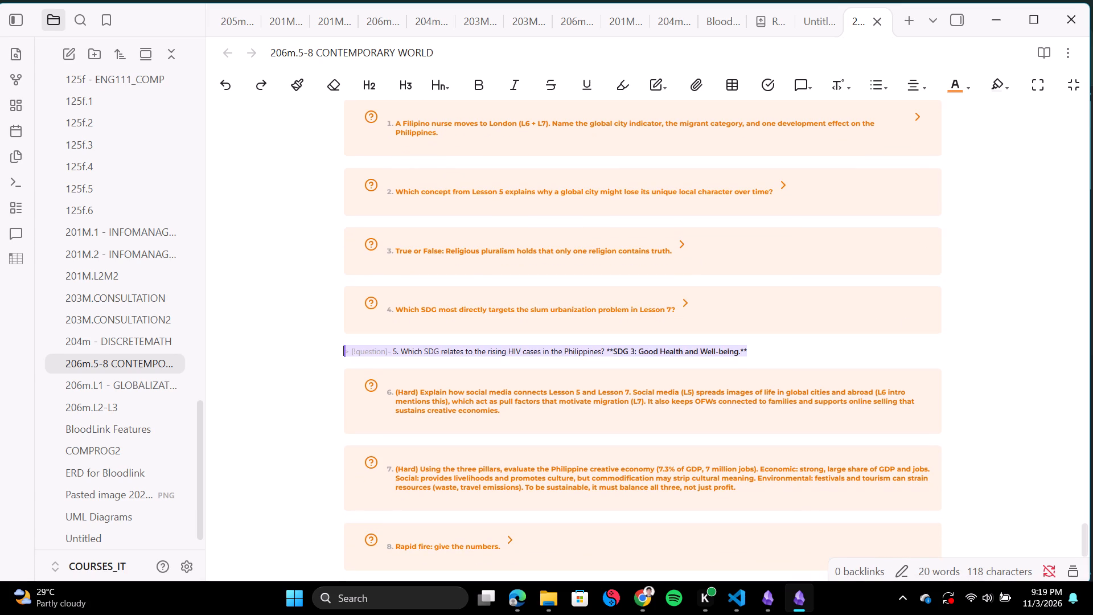
left_click(606, 351)
key("Return")
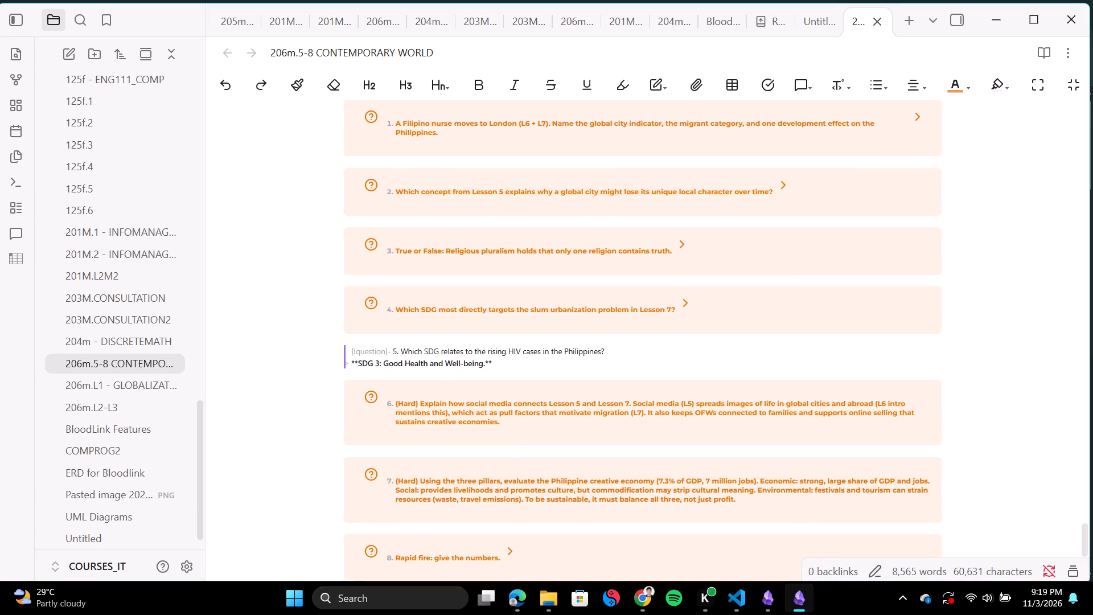
Break the Final Mixed Quiz question 6 callout so the text from "Social media (L5) spreads images" becomes its answer body.
left_click(922, 392)
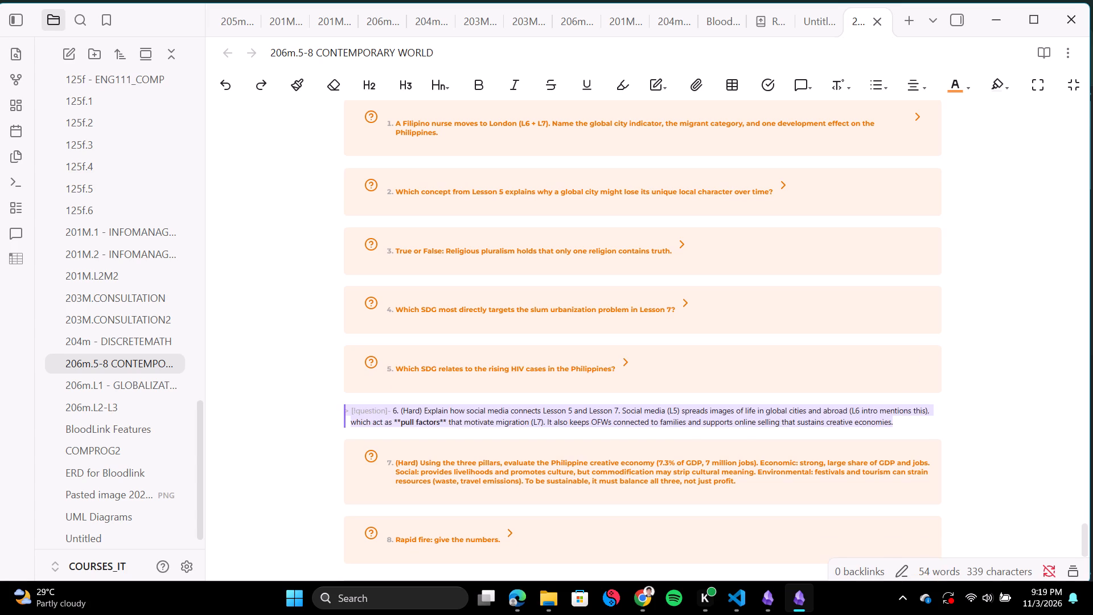
left_click(624, 404)
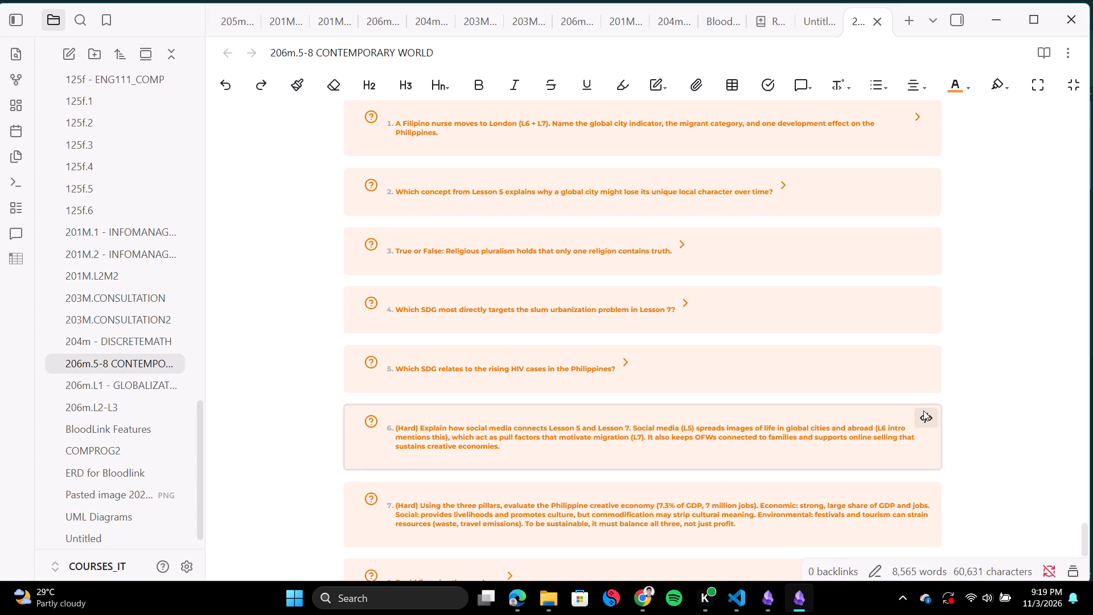
left_click(923, 412)
left_click(622, 409)
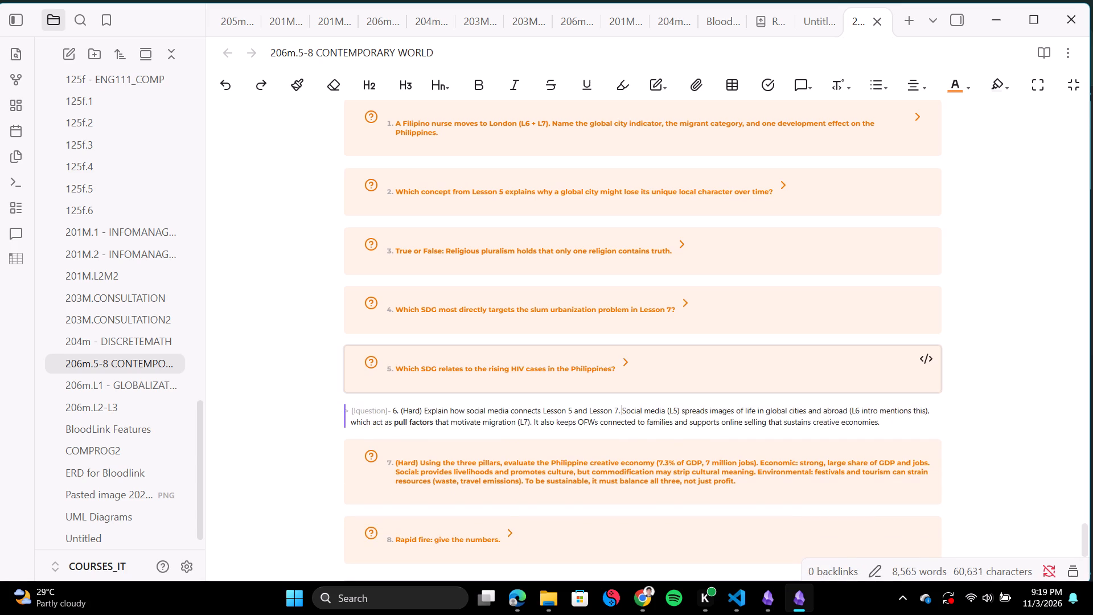
key("Return")
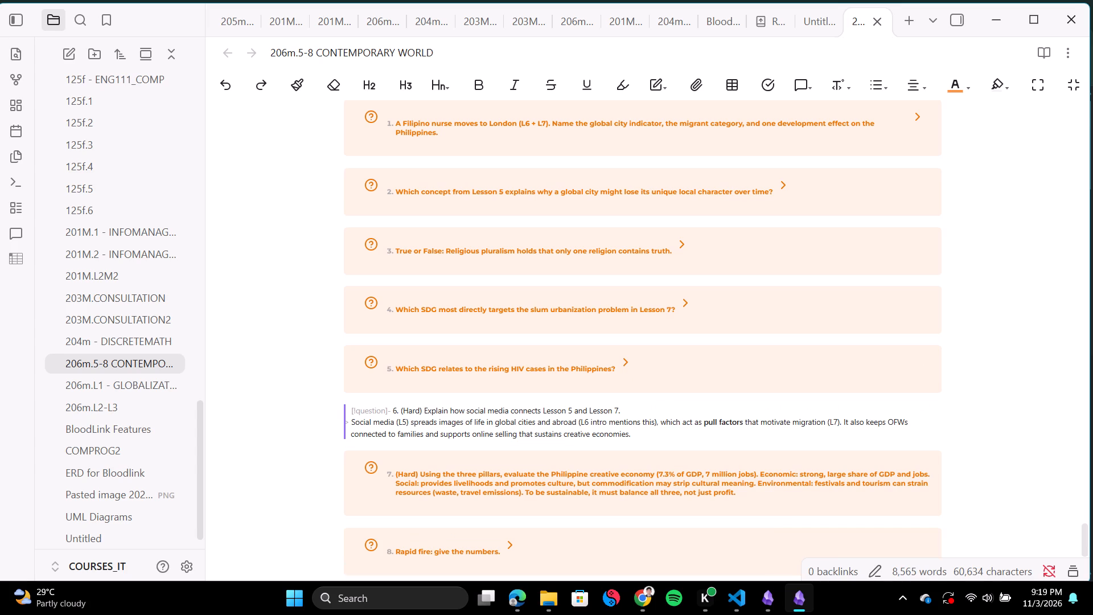
Expand the Final Mixed Quiz question 6 answer and break the question 7 callout so the text from "Economic:" becomes its answer body.
left_click(845, 421)
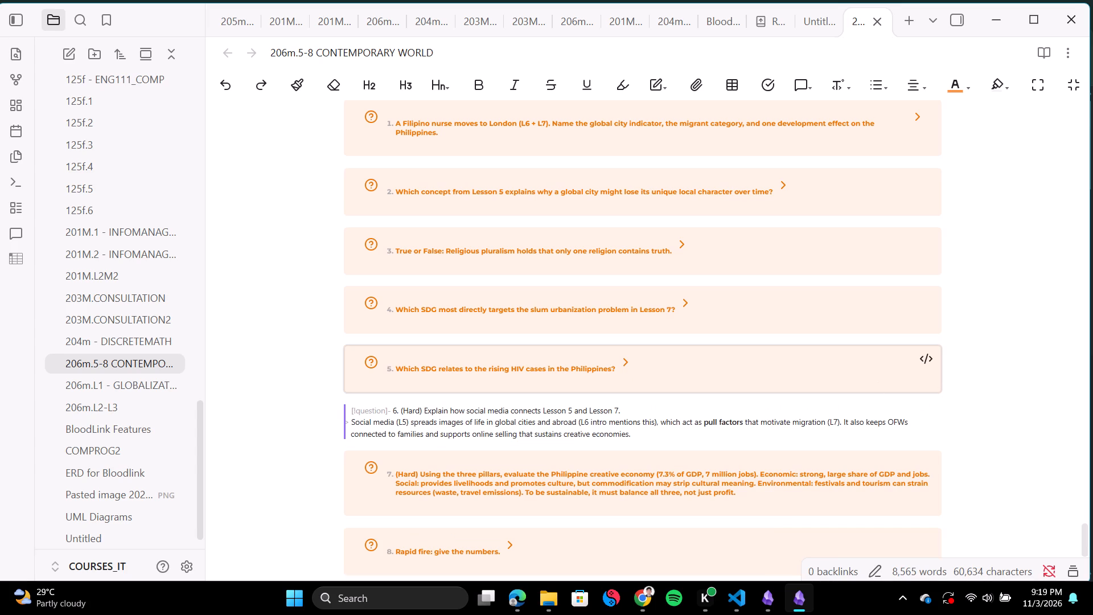
scroll(771, 427, "down", 1)
left_click(931, 393)
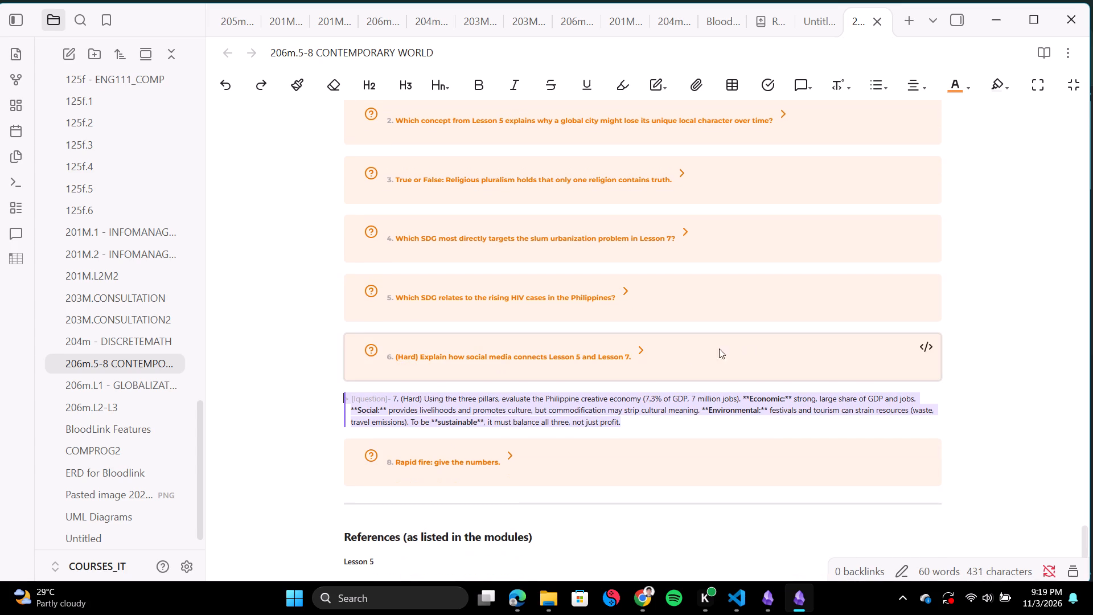
left_click(644, 355)
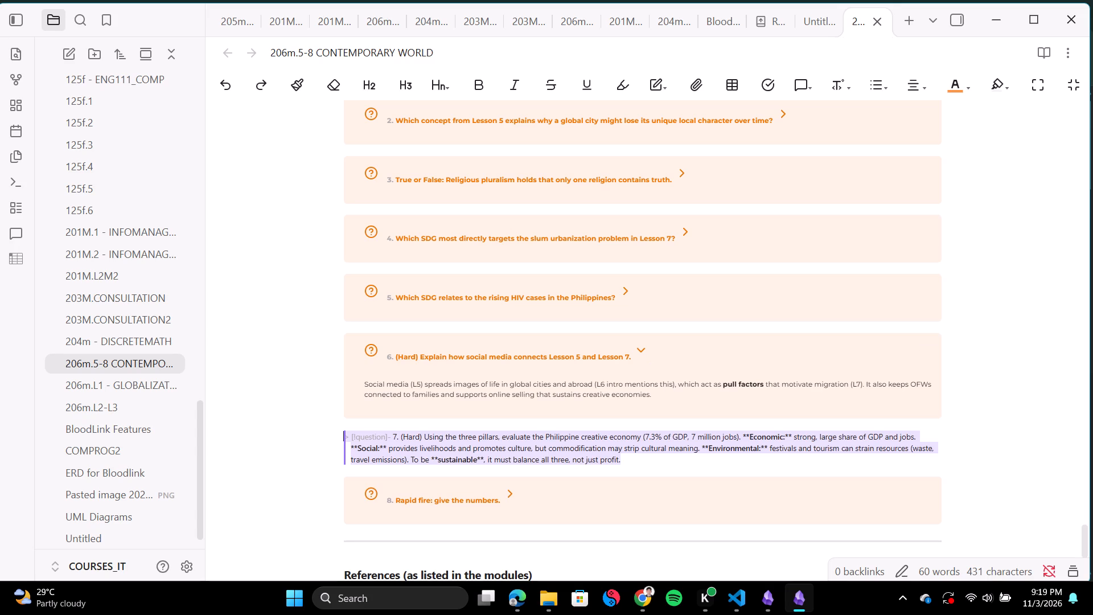
left_click(746, 433)
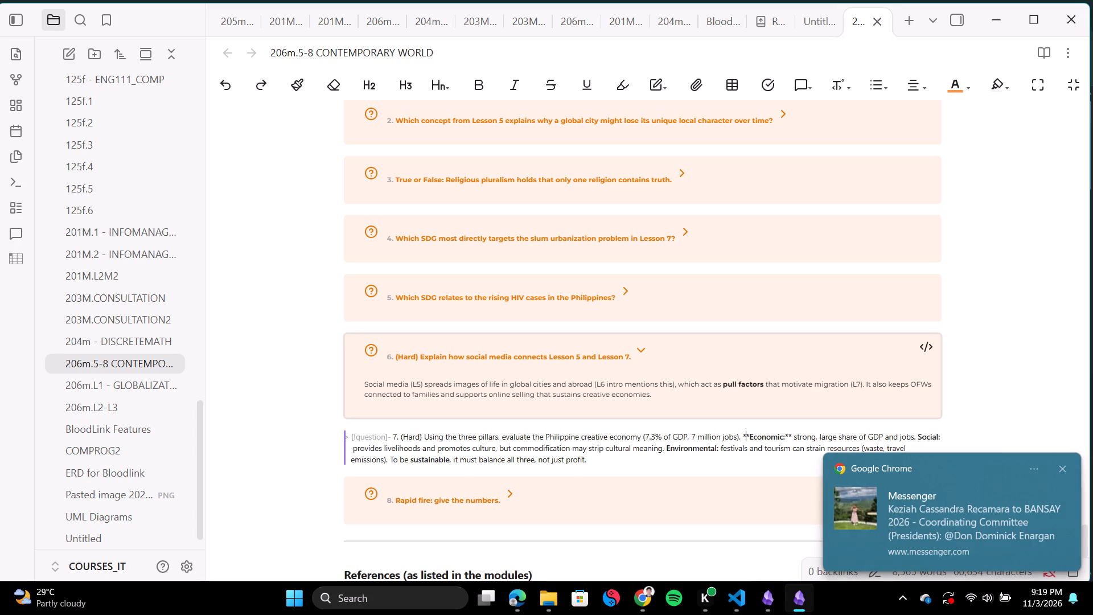
key("Left")
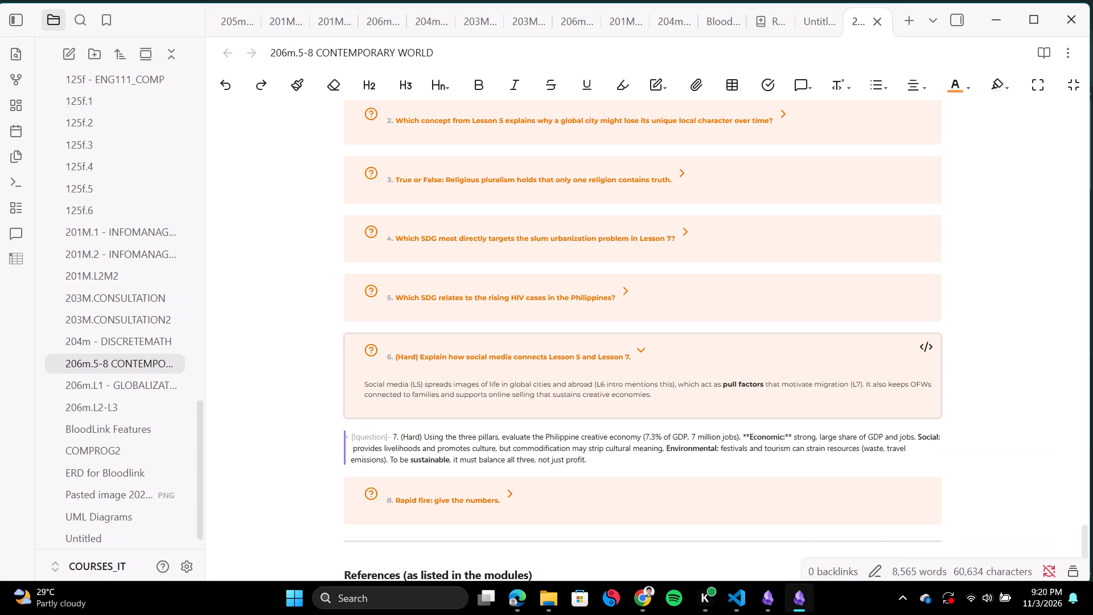
key("Return")
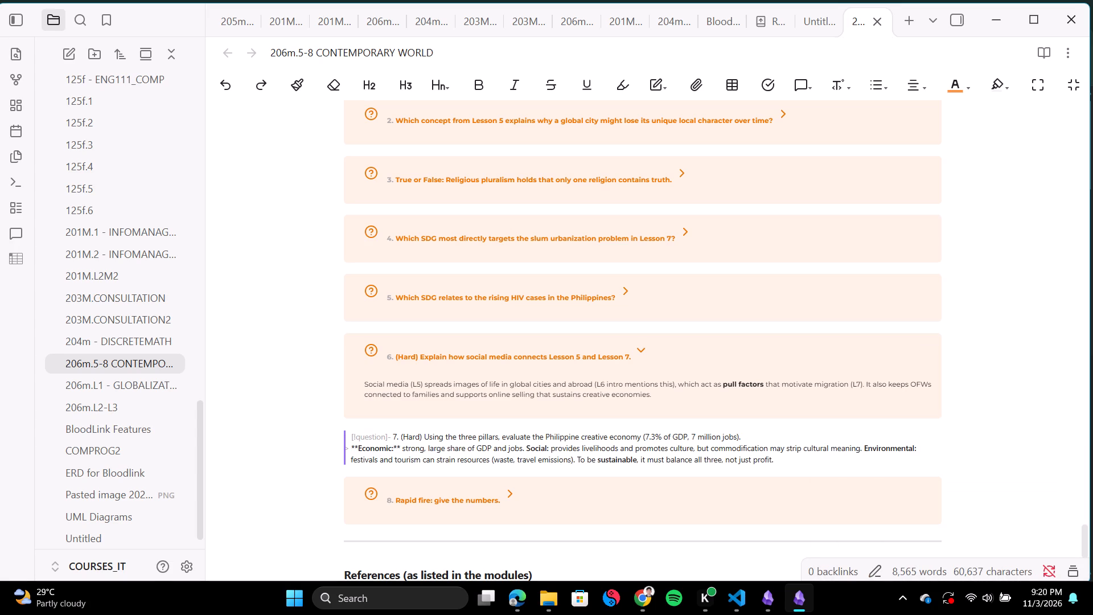
Make the question 7 answer line beginning with "Economic:" a dash bullet item.
left_click(523, 447)
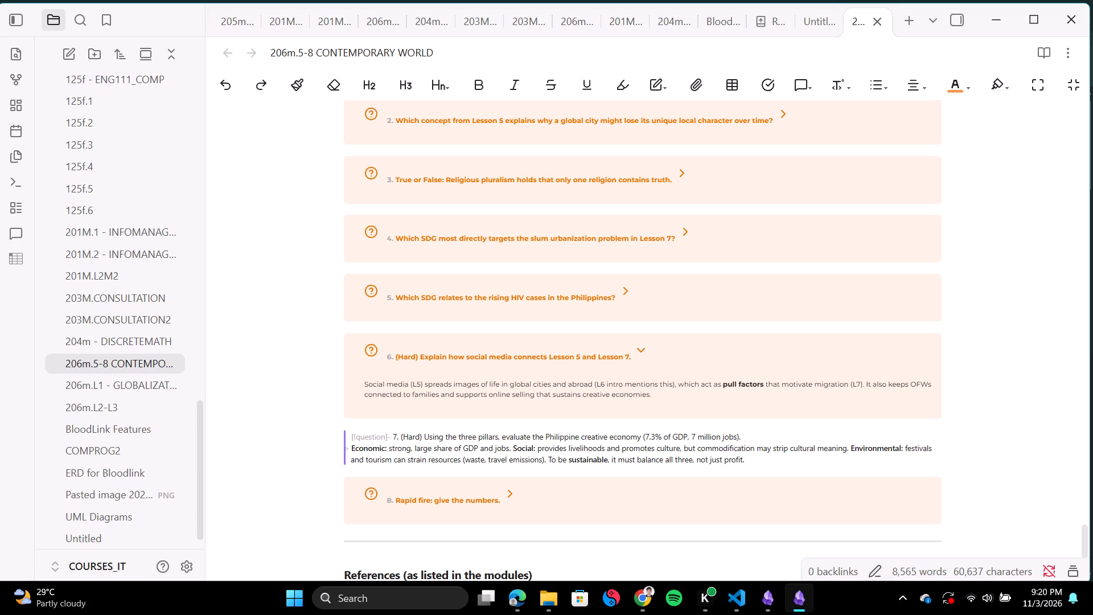
left_click(352, 448)
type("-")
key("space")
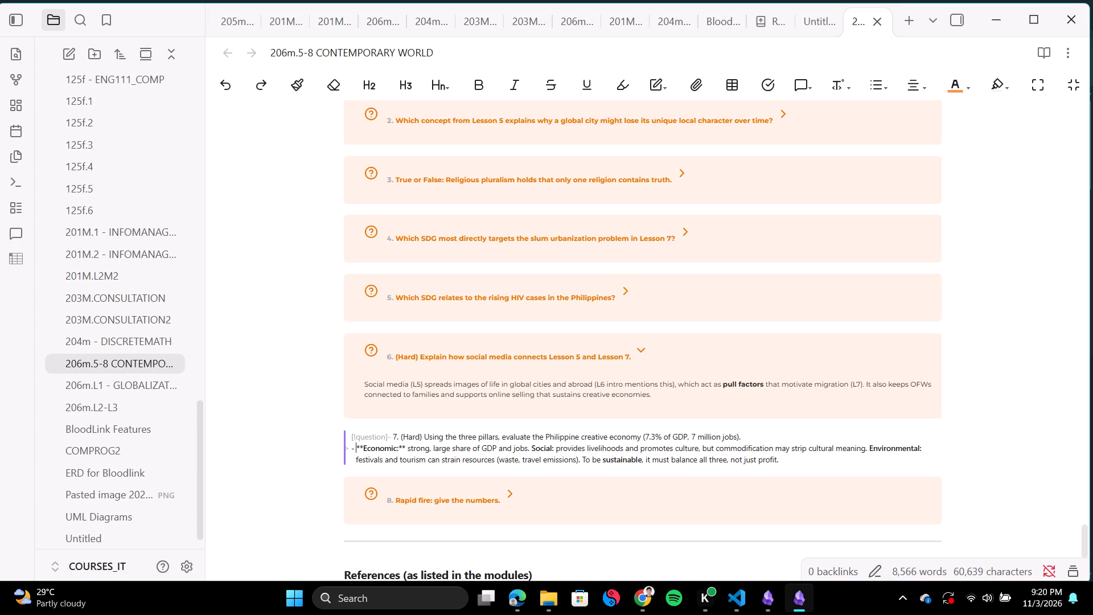
Split the answer of Final Mixed Quiz question 7 so the text from "Social:" starts its own bullet.
left_click(527, 449)
key("Right")
key("Right")
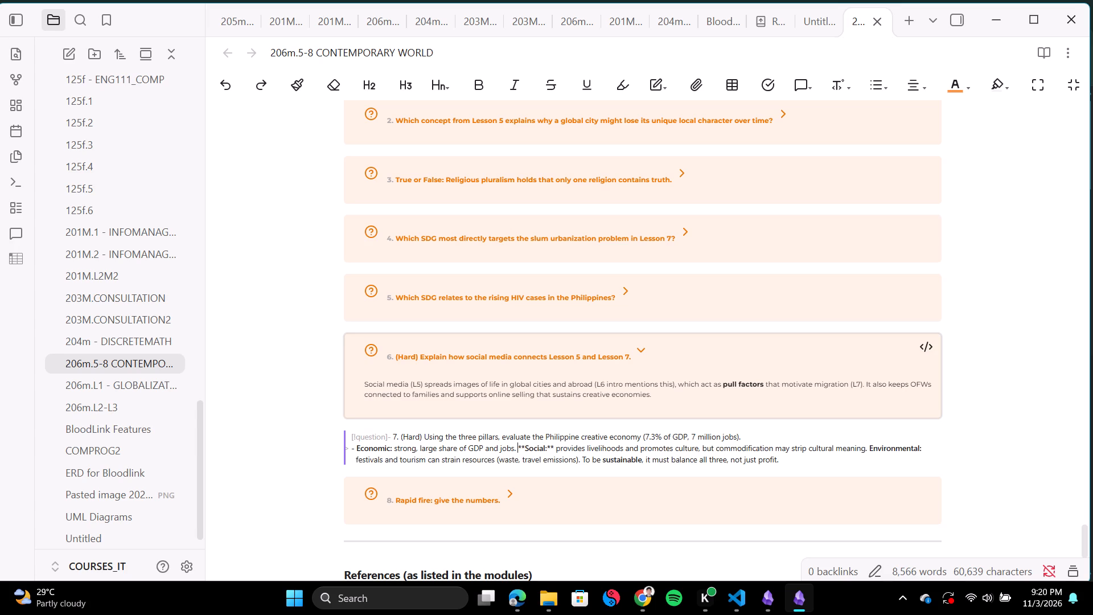
key("Return")
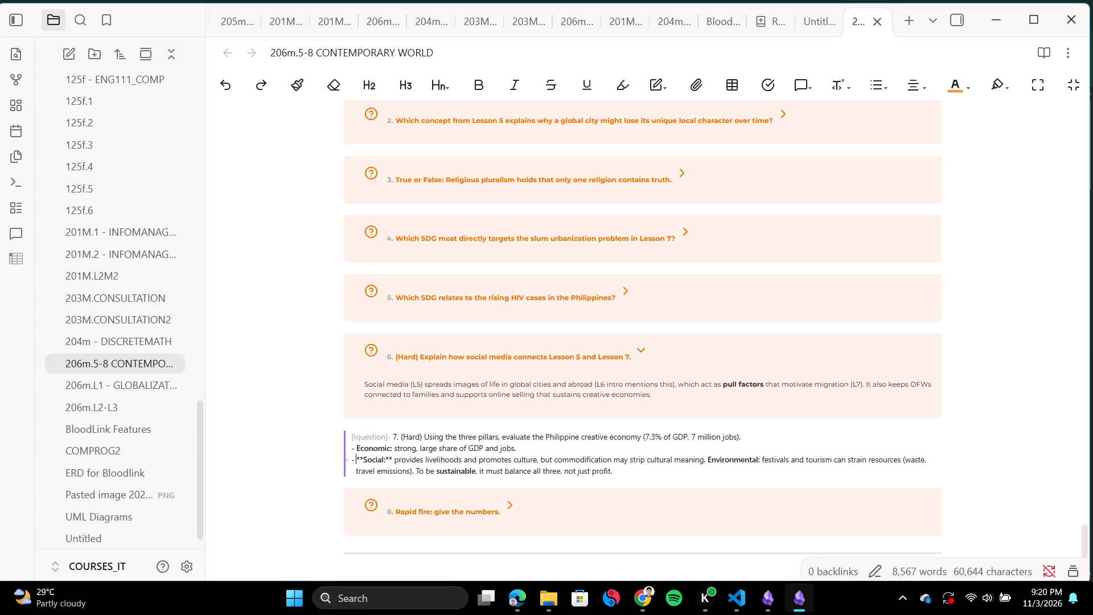
Split the rest of Final Mixed Quiz question 7's answer into separate bullets starting at "Environmental:" and "To be sustainable".
left_click(707, 458)
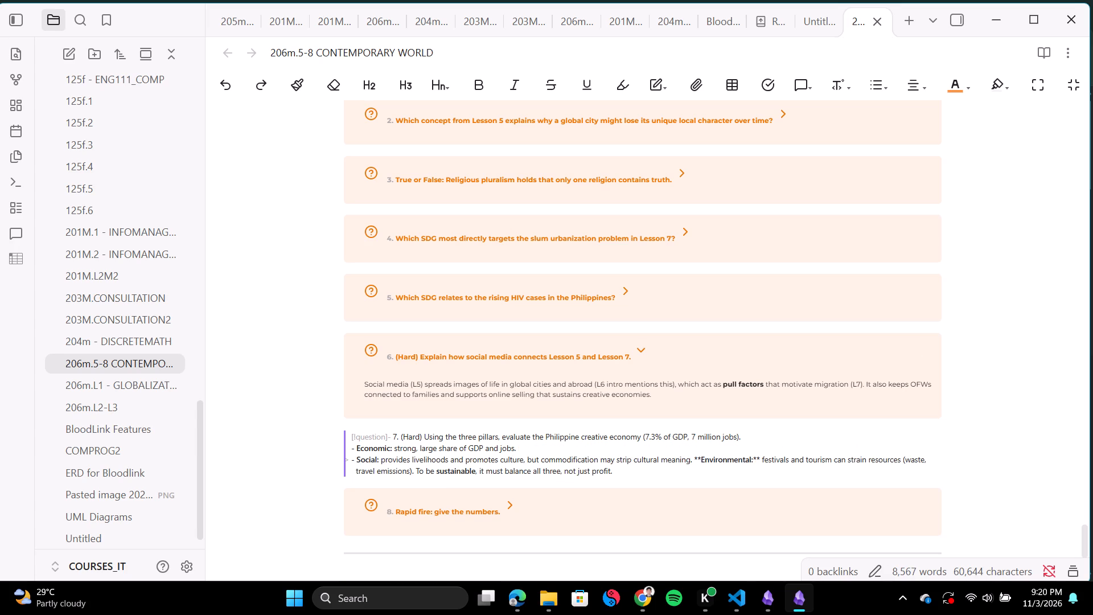
key("Return")
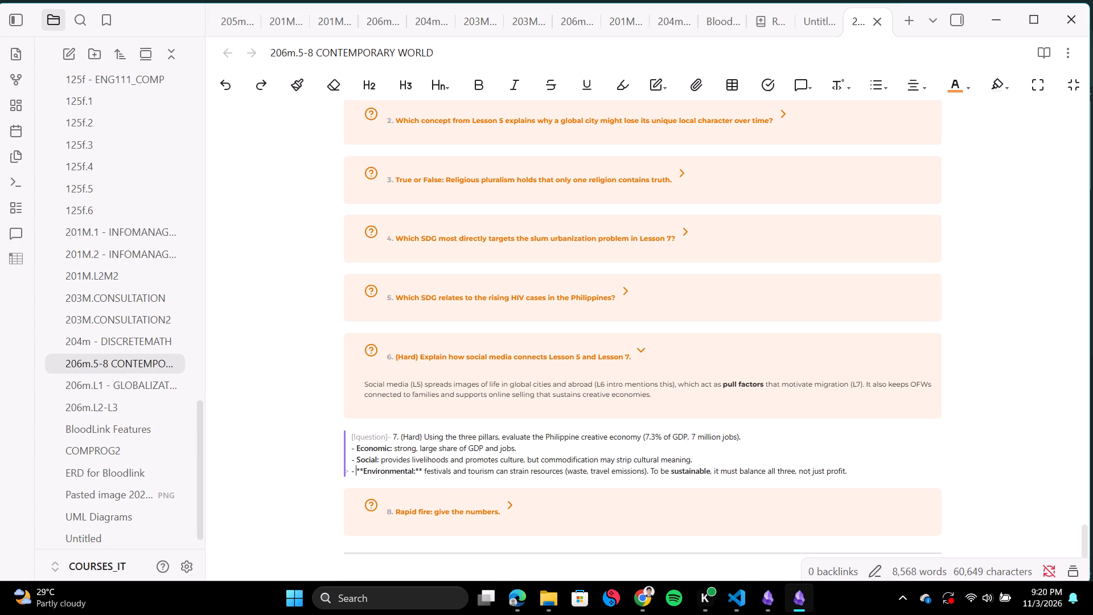
left_click(651, 467)
key("Return")
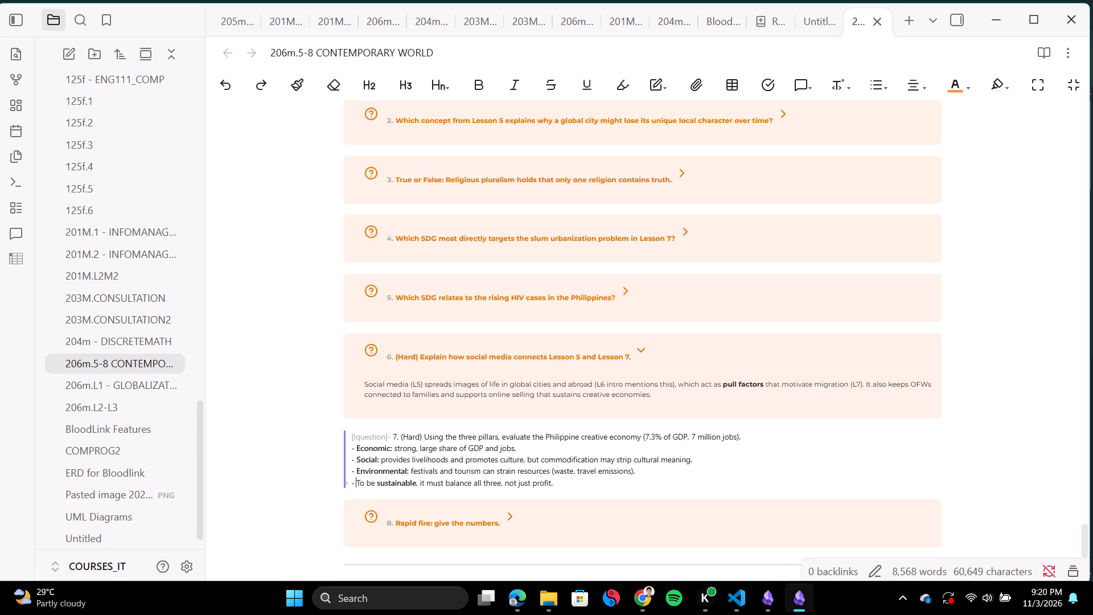
Expand Final Mixed Quiz question 8, "Rapid fire: give the numbers.", and check the formatting of the last quiz callouts.
scroll(671, 427, "down", 2)
left_click(510, 372)
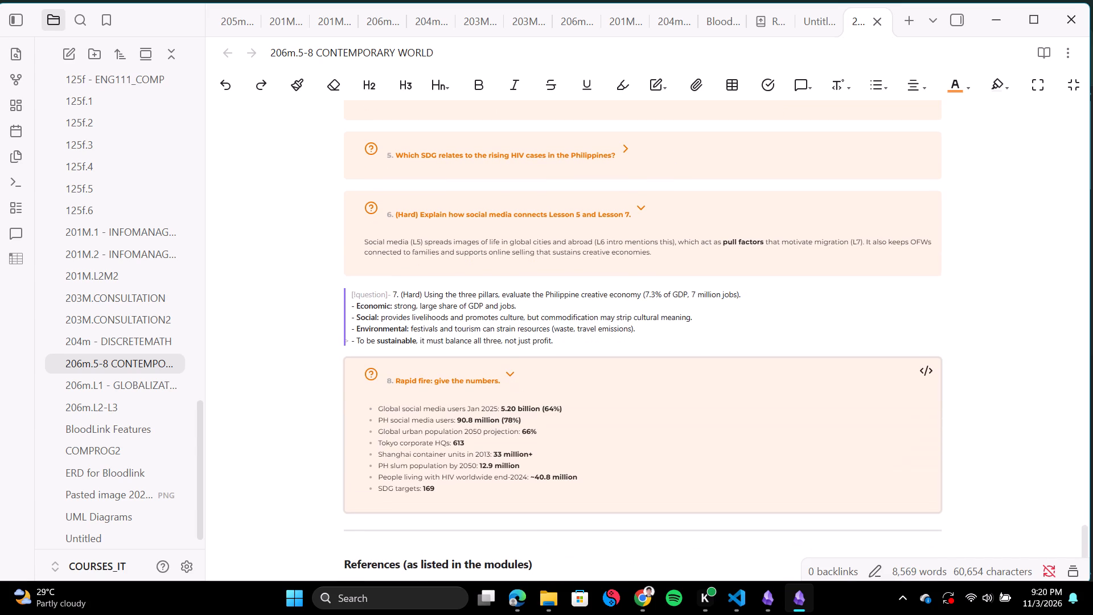
scroll(532, 446, "down", 1)
left_click(557, 475)
scroll(546, 459, "down", 2)
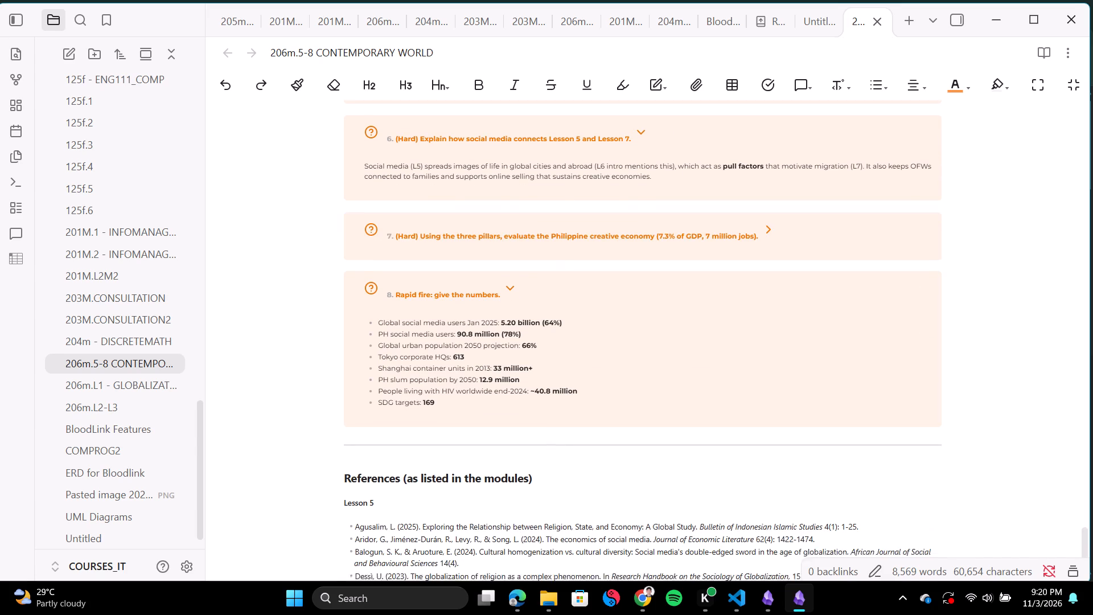
scroll(546, 456, "up", 10)
Export the note to PDF in 001F - PDF FILES, replacing the existing 206m.5-8 CONTEMPORARY WORLD file.
left_click(1073, 52)
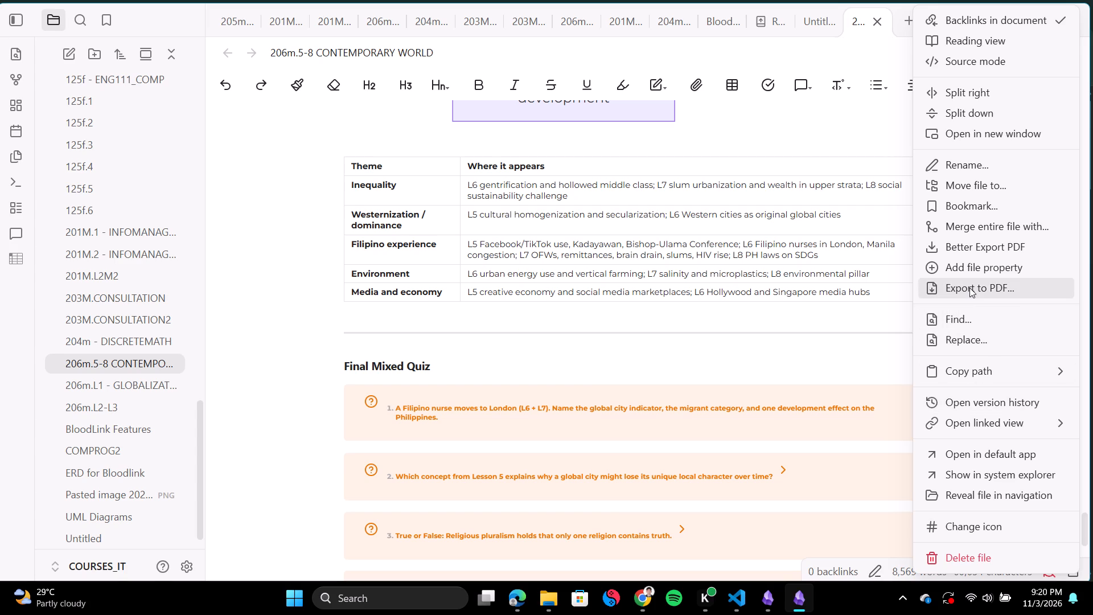
left_click(969, 288)
left_click(691, 438)
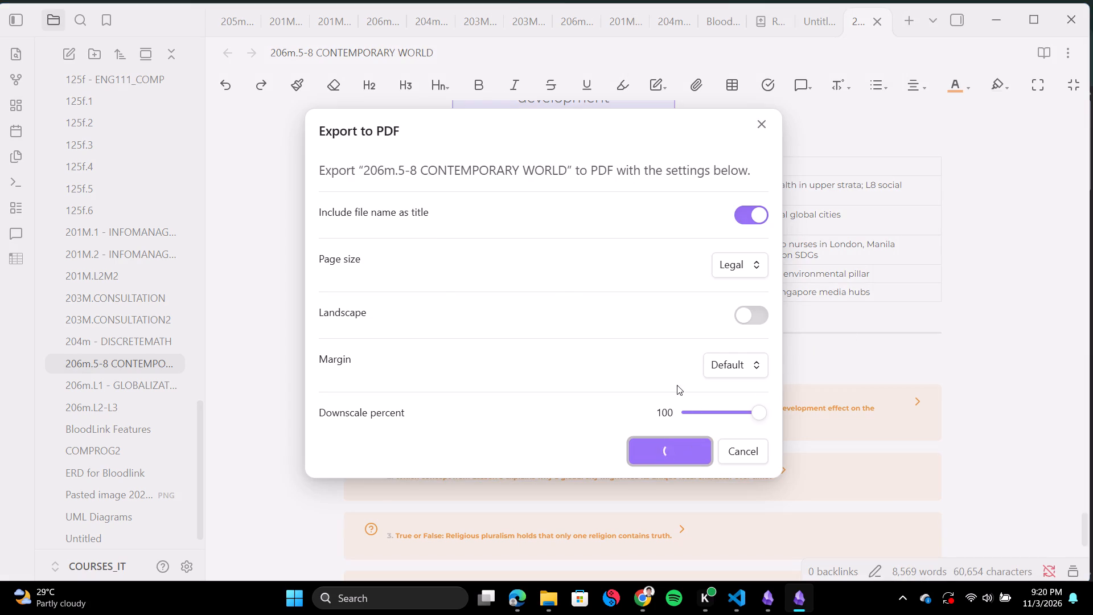
left_click(443, 319)
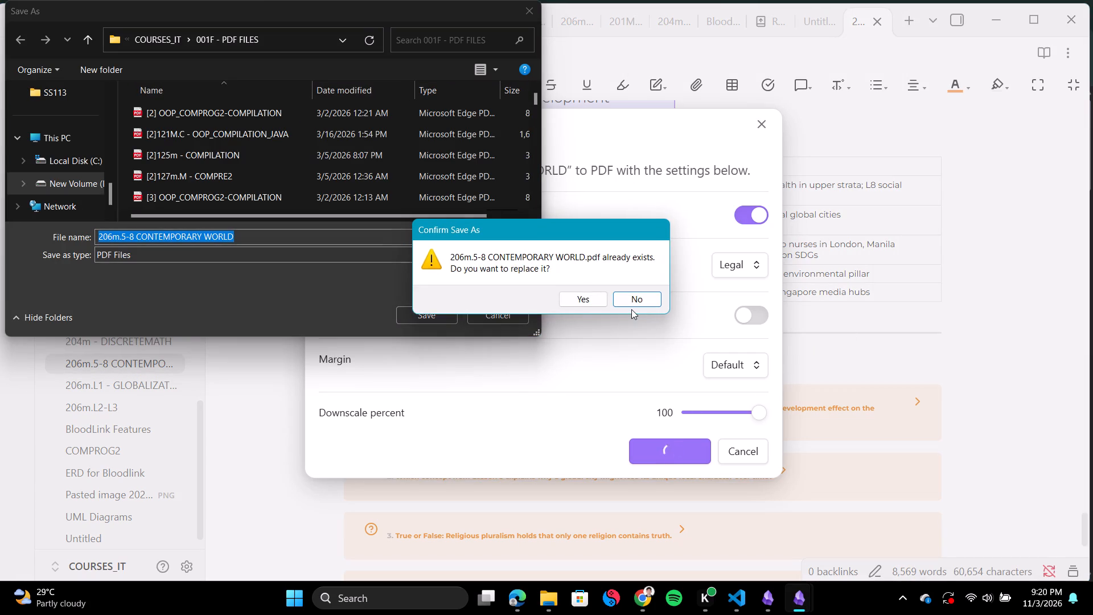
left_click(583, 299)
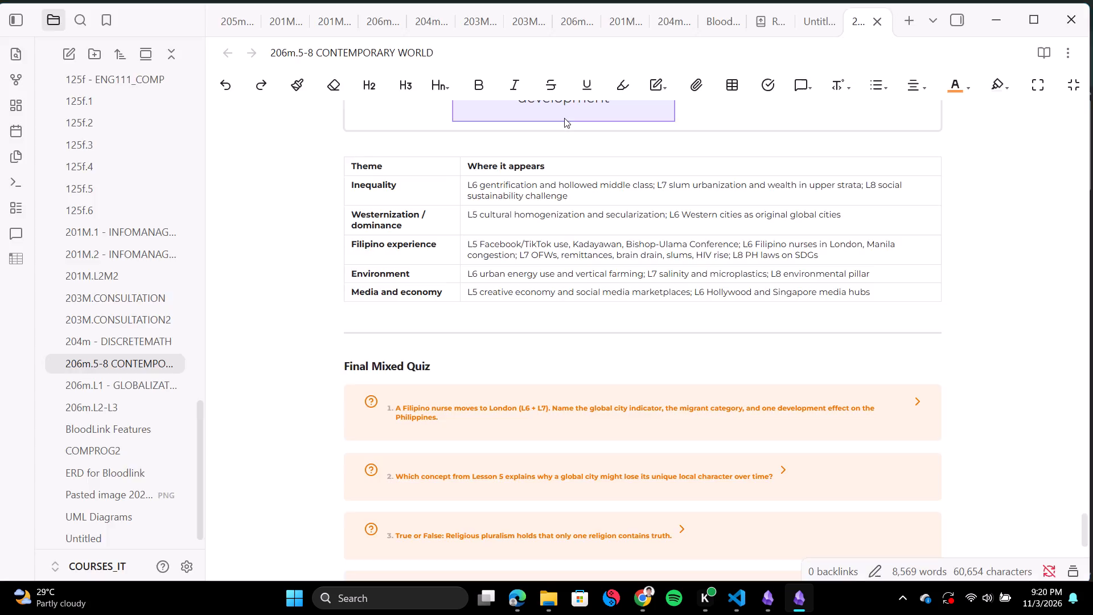
Switch to Microsoft Edge and examine the older 17-page 206m.5-8 CONTEMPORARY WORLD PDF from Lesson 5 to the Sustainable Development Goals.
left_click(720, 0)
scroll(625, 285, "down", 20)
scroll(625, 285, "down", 1)
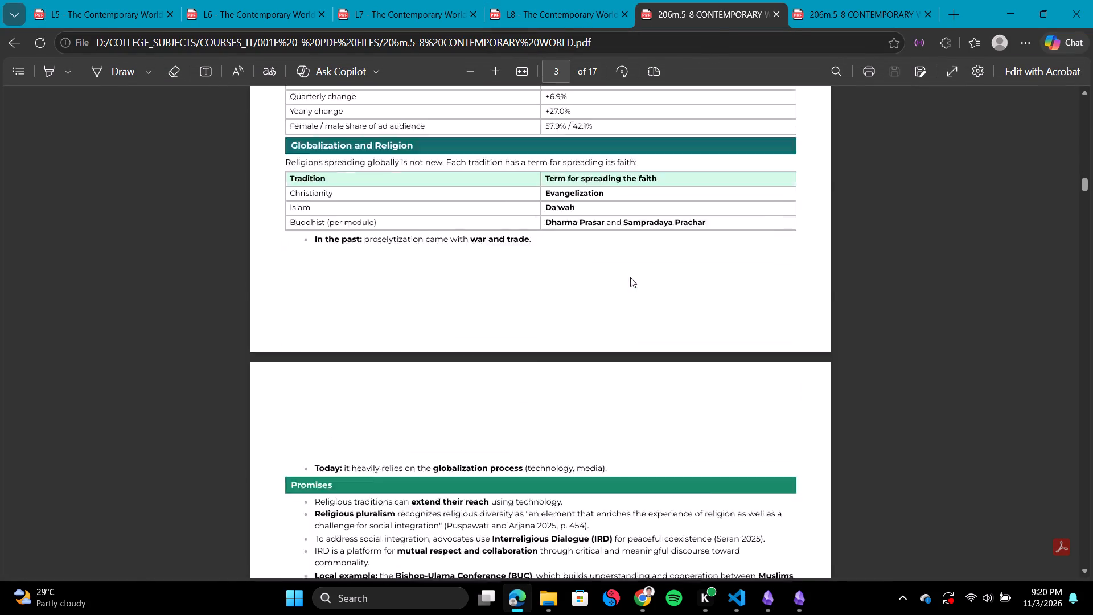
scroll(630, 277, "down", 20)
scroll(630, 277, "down", 15)
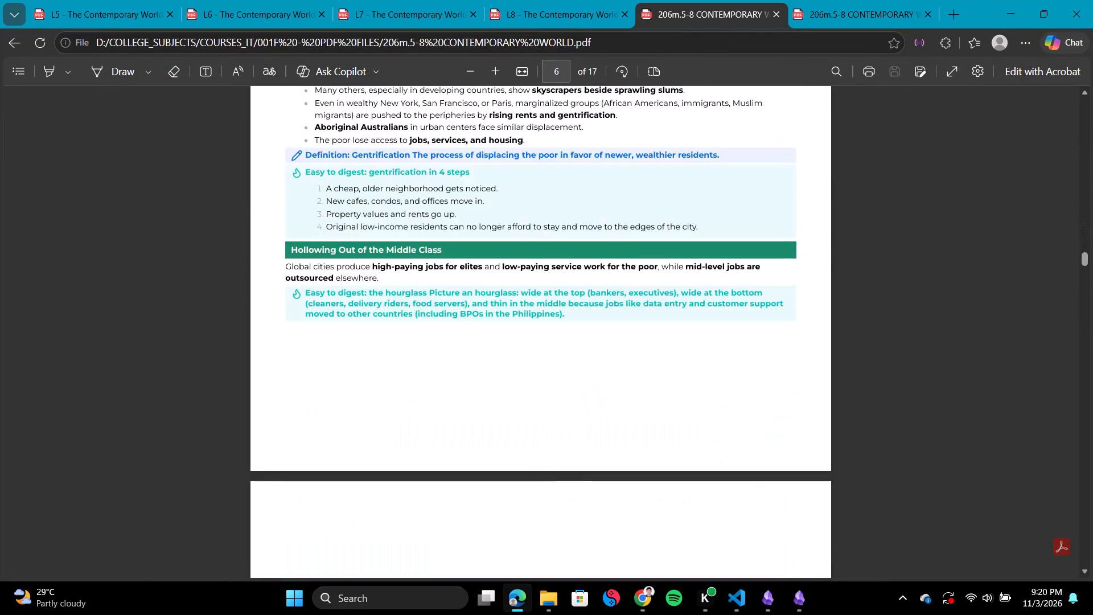
scroll(628, 280, "down", 18)
scroll(628, 280, "down", 3)
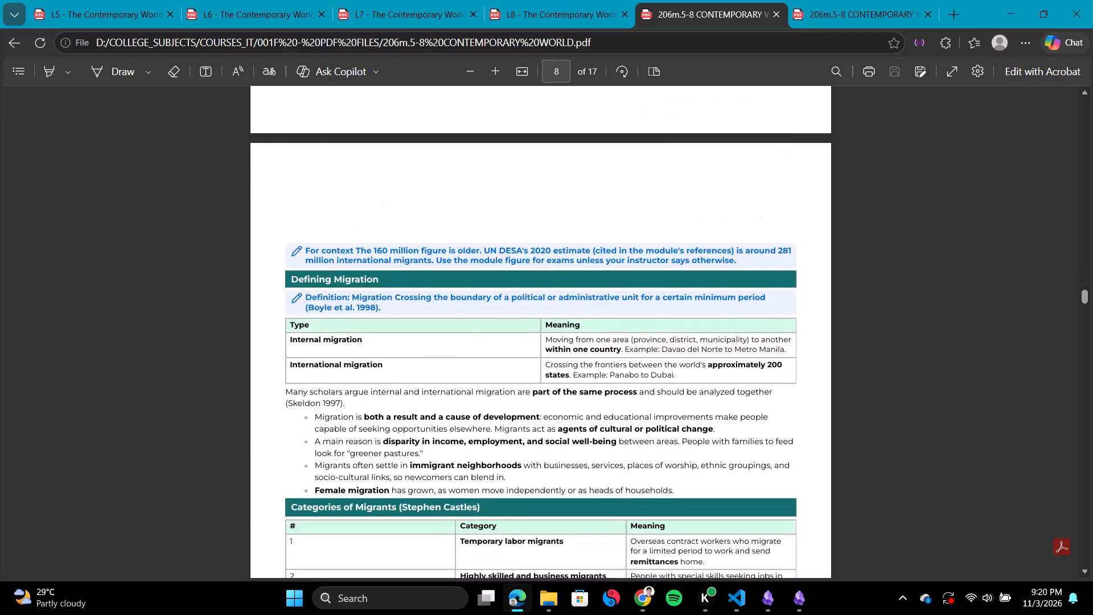
scroll(628, 280, "down", 19)
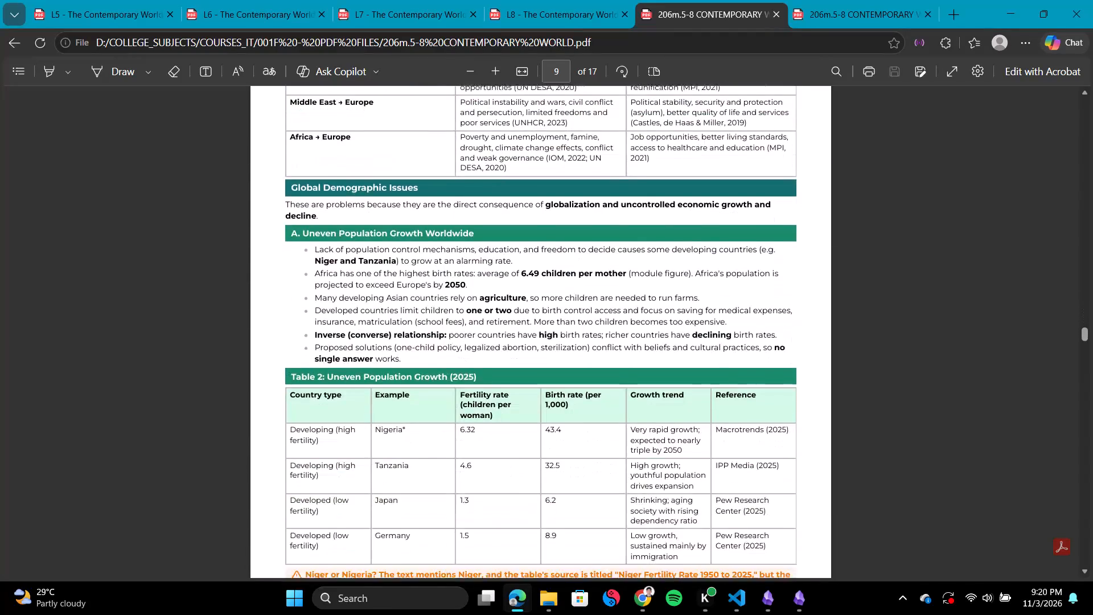
scroll(628, 280, "down", 14)
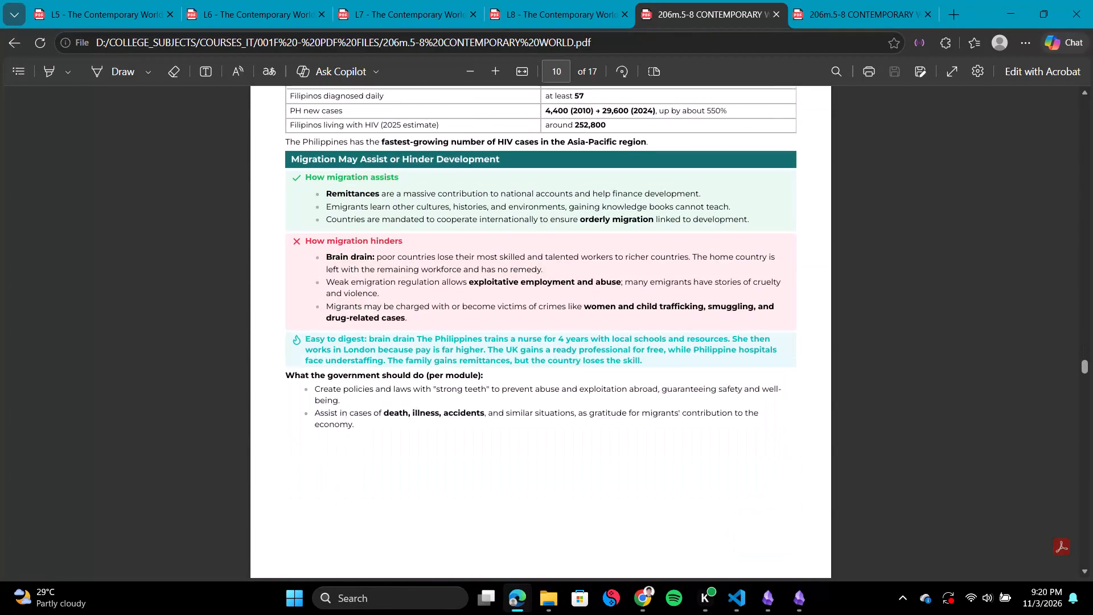
scroll(628, 280, "down", 15)
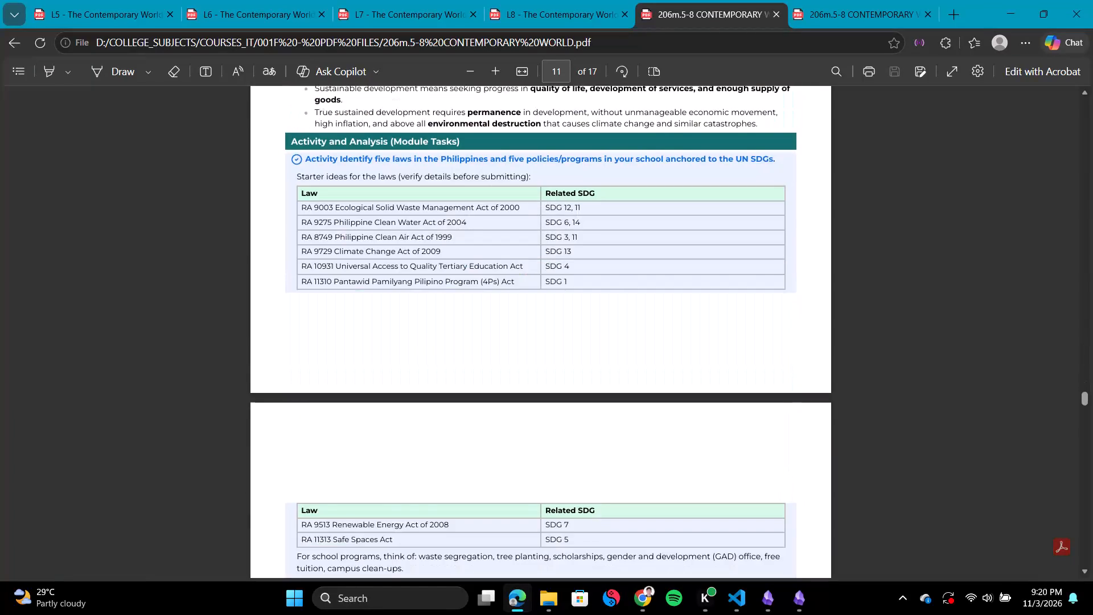
scroll(628, 282, "down", 16)
scroll(628, 282, "down", 5)
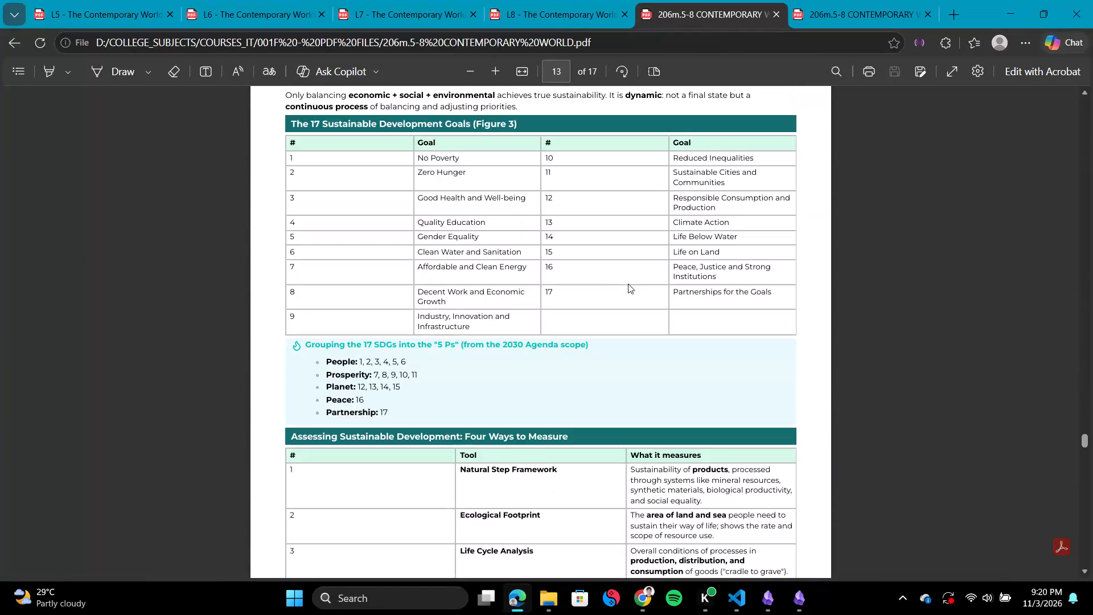
scroll(628, 284, "down", 10)
scroll(628, 284, "up", 11)
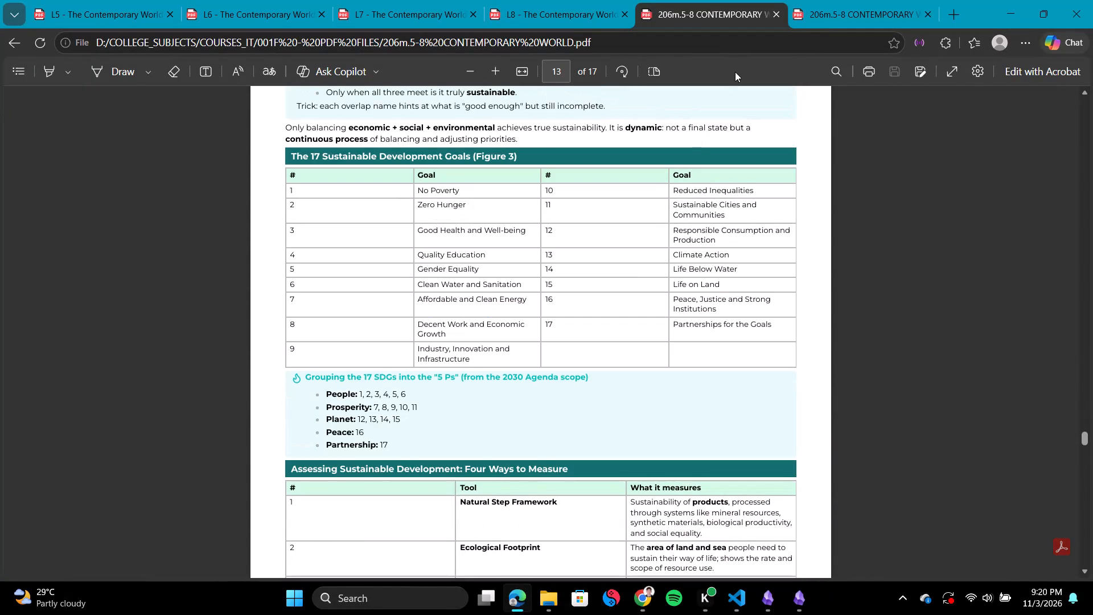
scroll(681, 120, "up", 13)
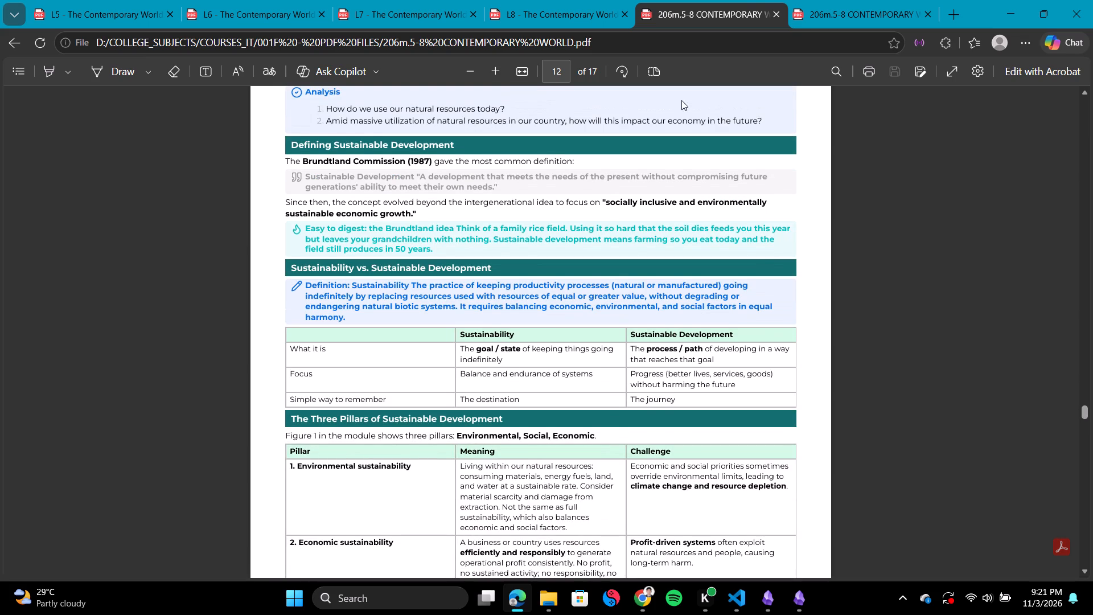
Close the older 17-page copy of the 206m.5-8 CONTEMPORARY WORLD PDF, keeping the newly exported one open.
left_click(782, 17)
left_click(779, 14)
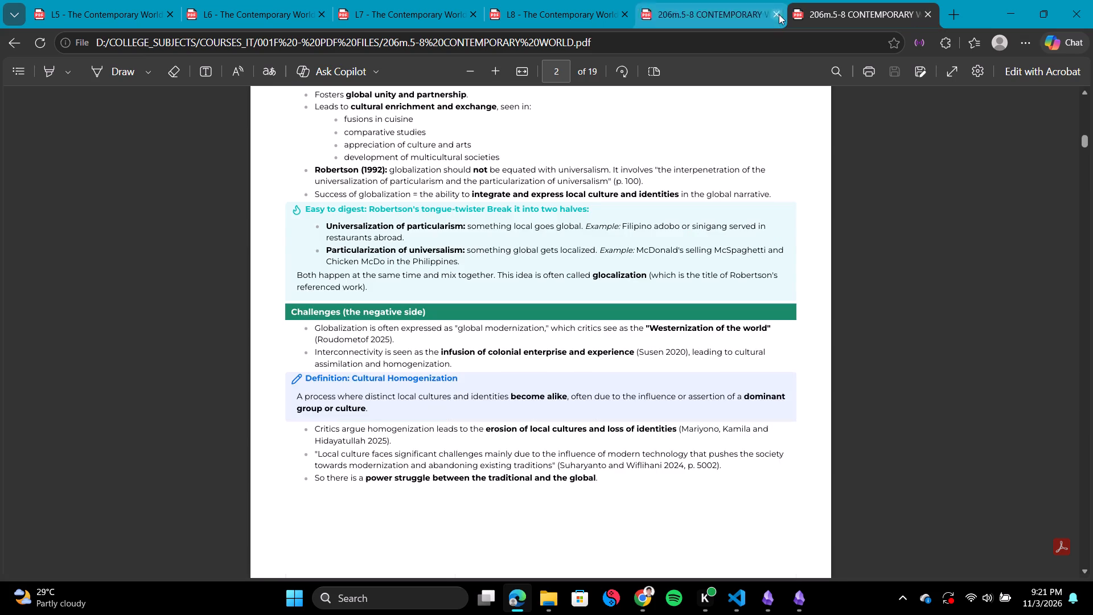
Review the newly exported PDF from Lesson 5 onward, checking the callouts and the quiz question and answer formatting.
scroll(644, 272, "down", 17)
scroll(654, 266, "down", 10)
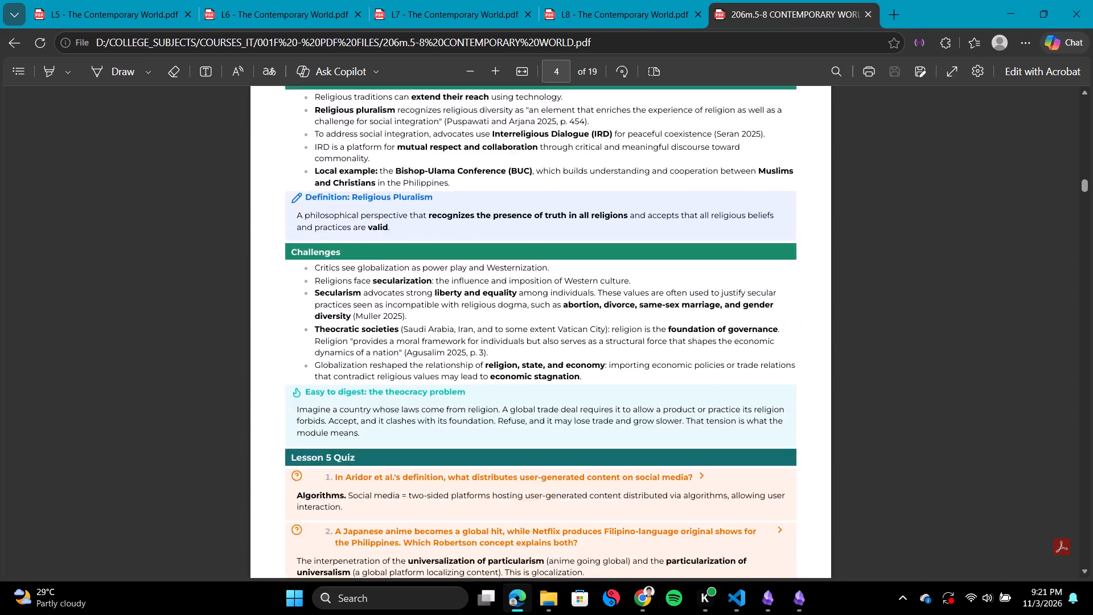
scroll(654, 265, "down", 6)
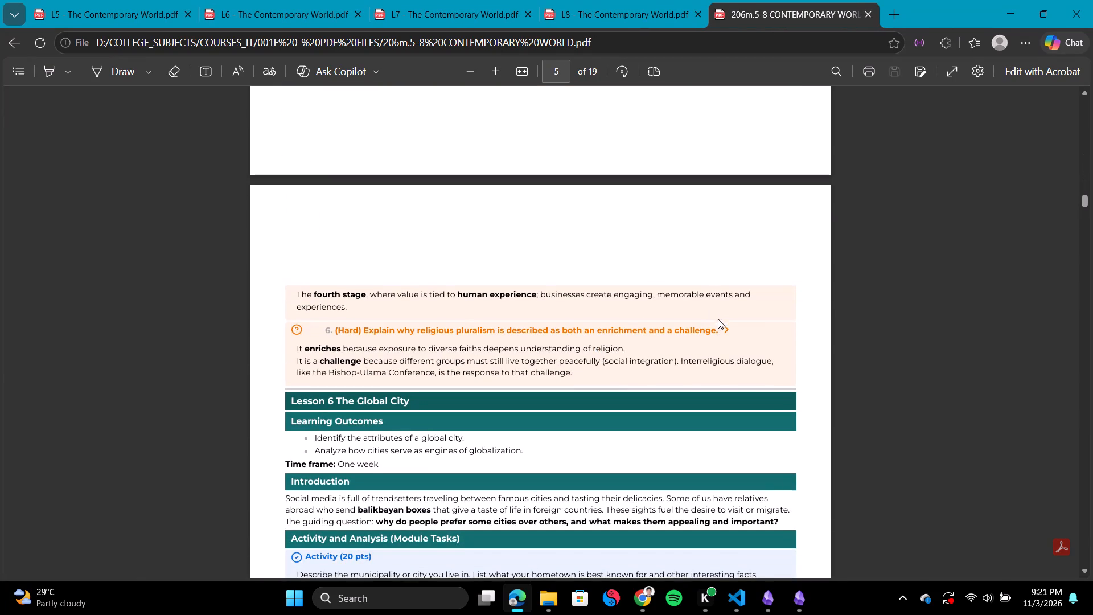
Try the collapse arrow on Lesson 5's hard question 6 and review the PDF through the Lesson 6 quiz to Lesson 7's migrant categories.
left_click(726, 331)
left_click(725, 331)
scroll(696, 333, "down", 10)
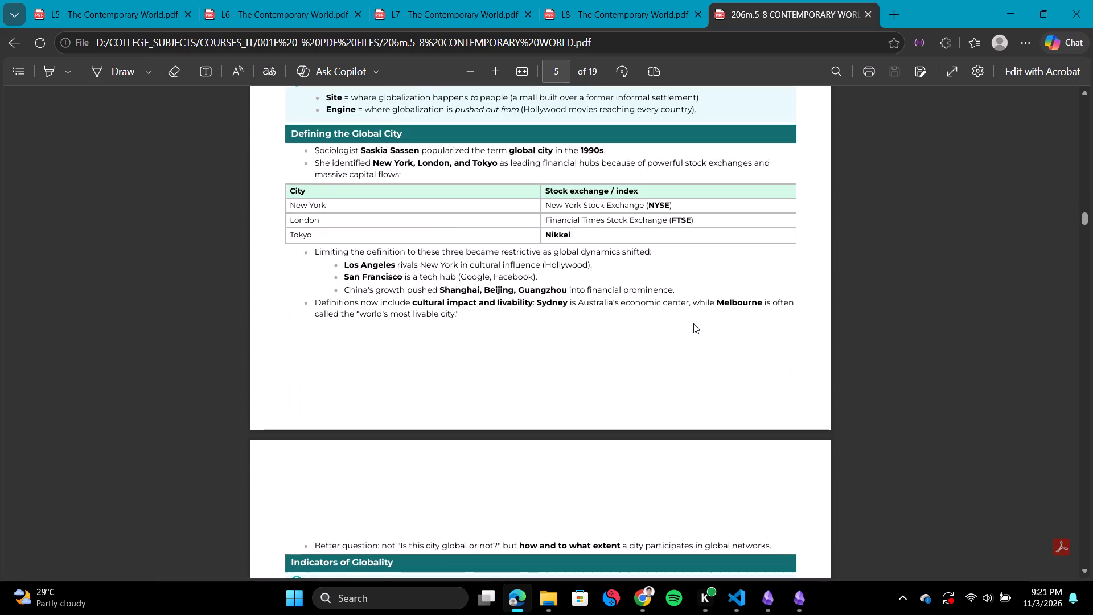
scroll(692, 323, "down", 12)
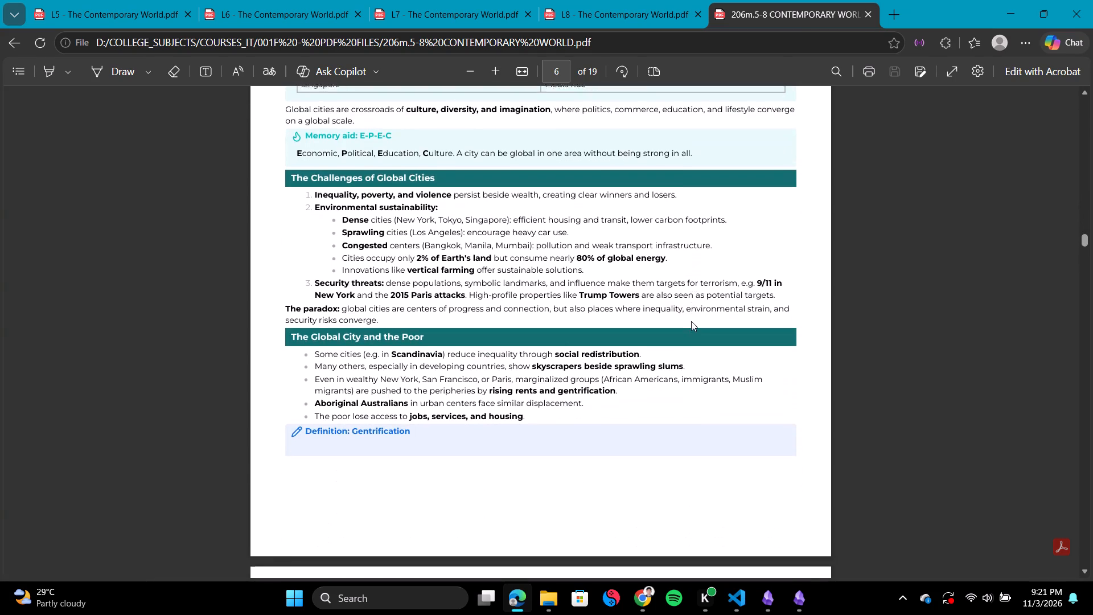
scroll(691, 321, "down", 8)
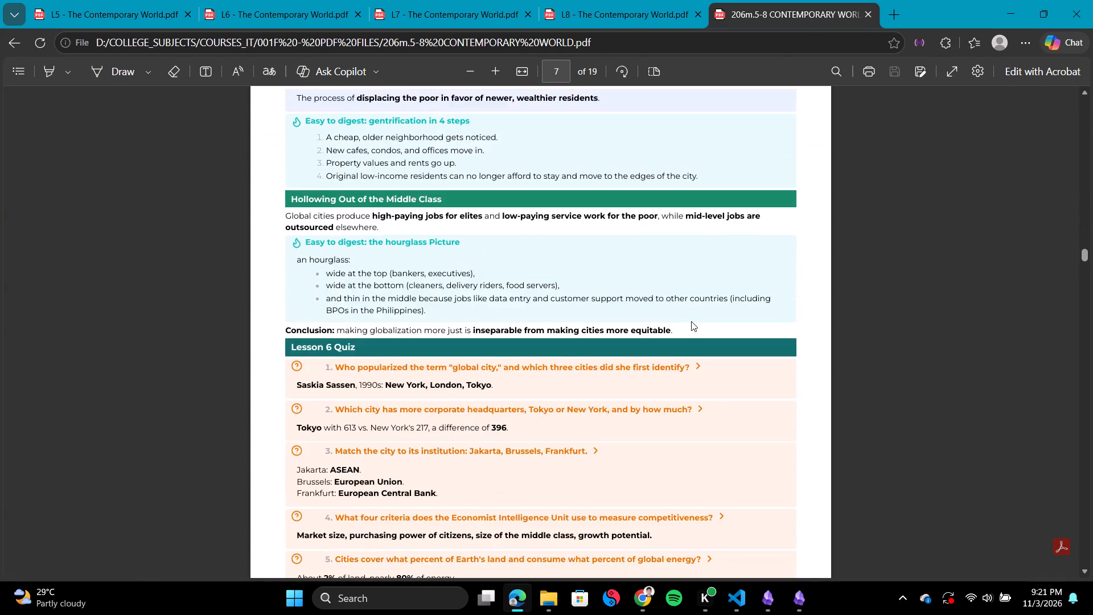
scroll(691, 321, "down", 7)
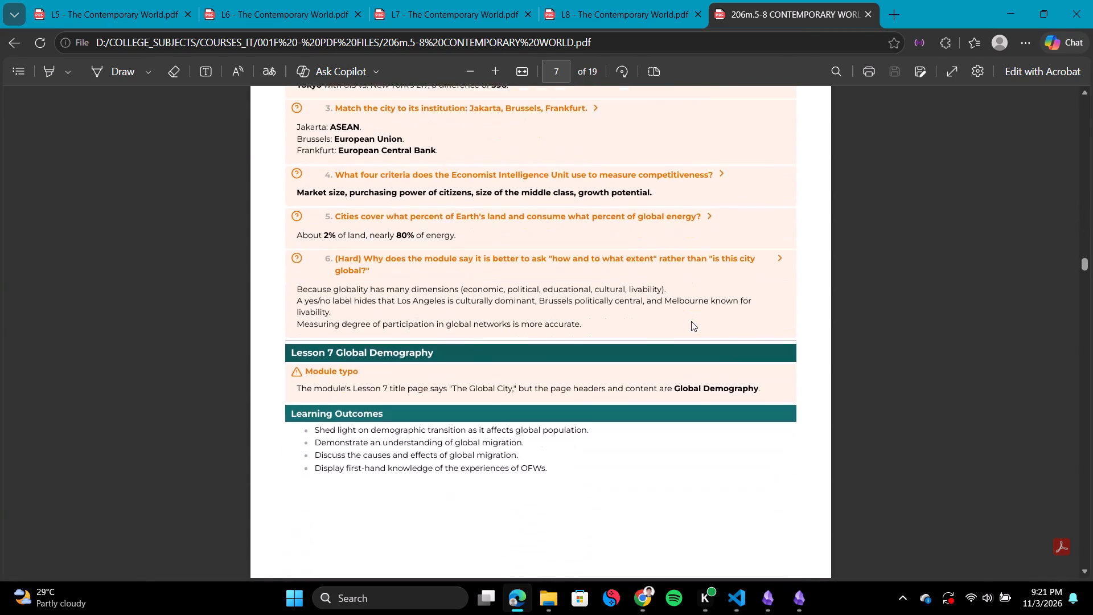
scroll(691, 321, "down", 13)
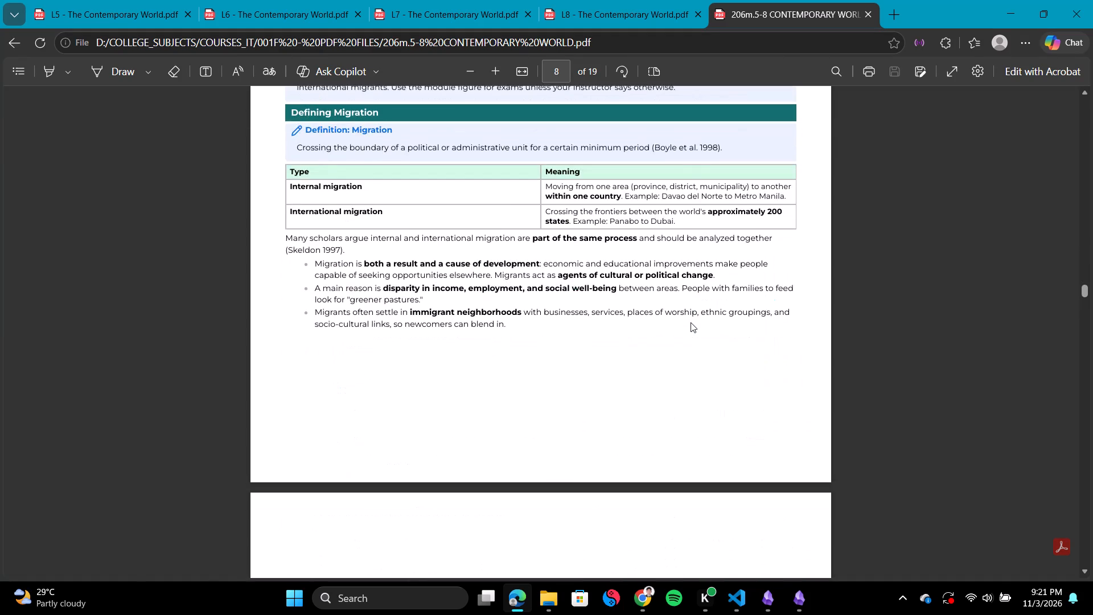
scroll(691, 322, "down", 7)
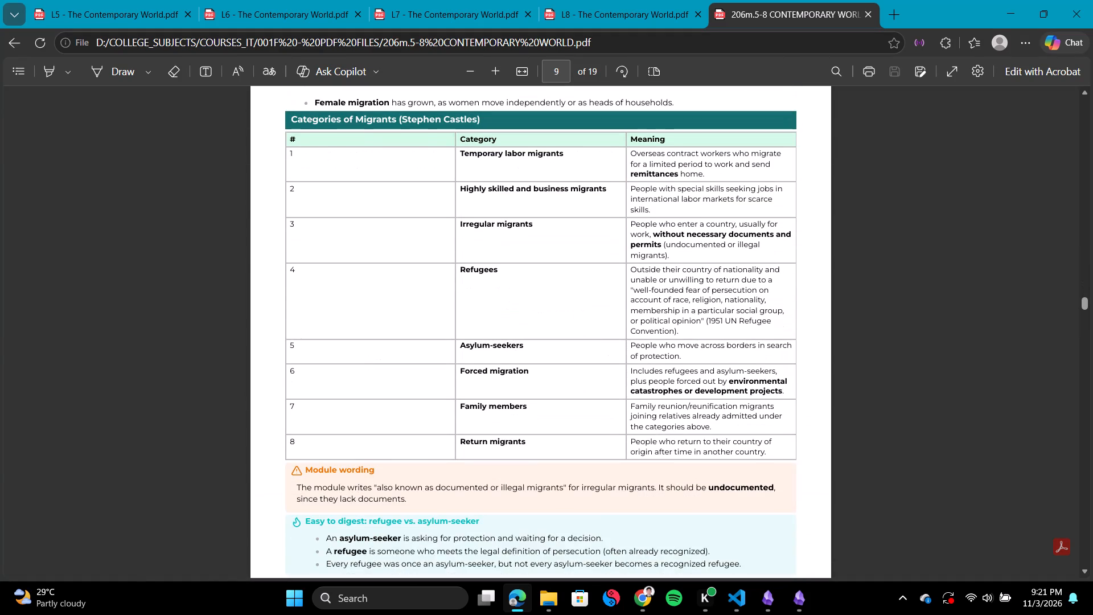
Switch to Google Chrome.
left_click(644, 594)
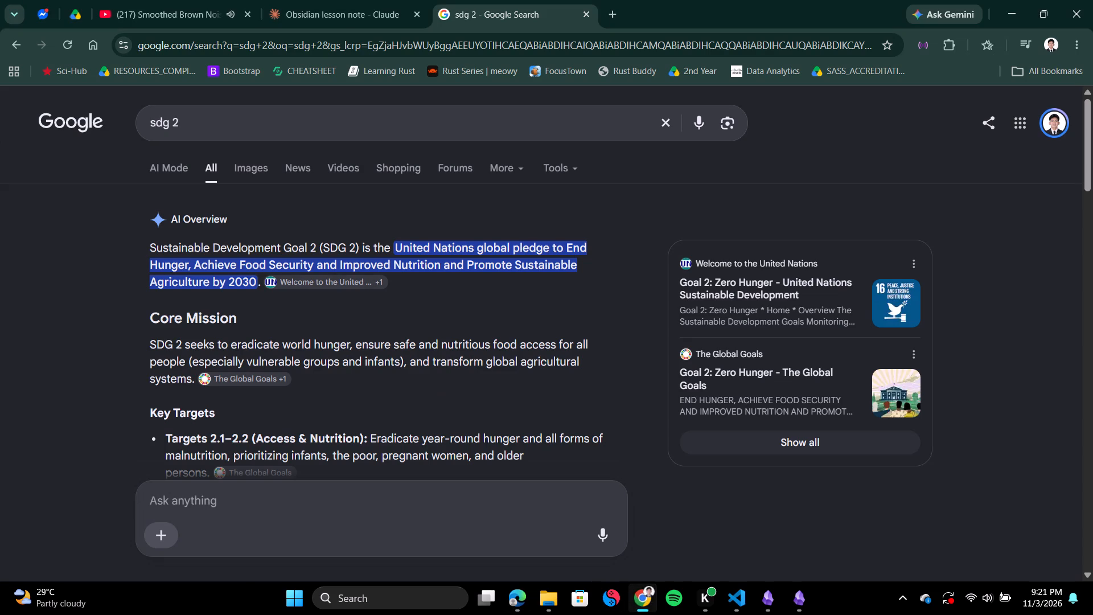